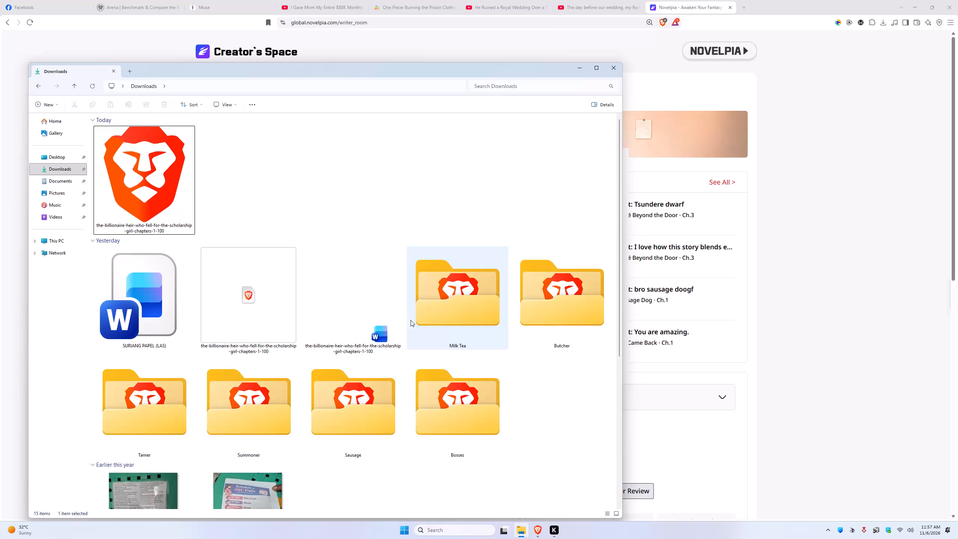
Open the Milk Tea folder in Downloads.
double_click(468, 305)
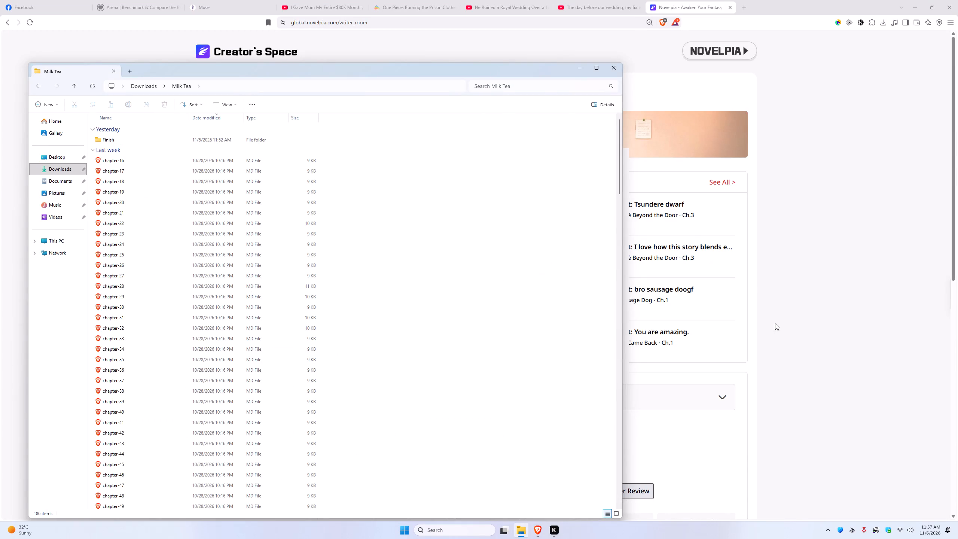
Switch to the browser and open the chapter management page of The Milk Tea Café Beyond the Door from the Workspace.
click(799, 322)
click(255, 127)
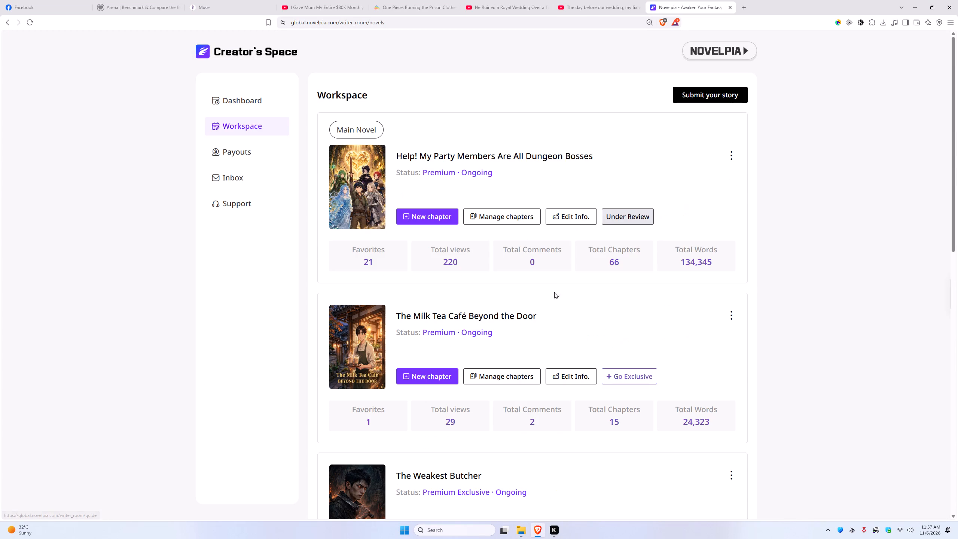
click(528, 380)
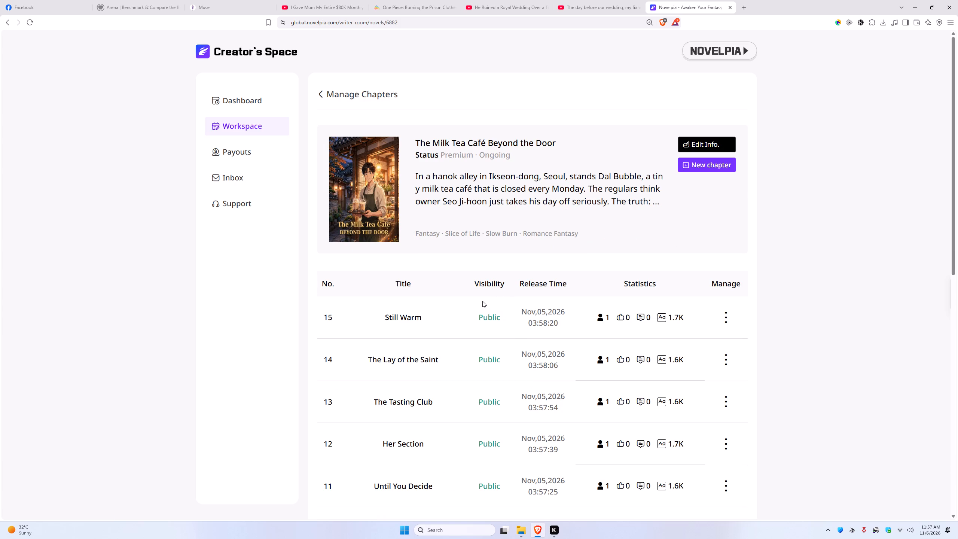
Switch to File Explorer and open the chapter-16 and chapter-17 files from the Milk Tea folder.
key(alt+Tab)
double_click(126, 160)
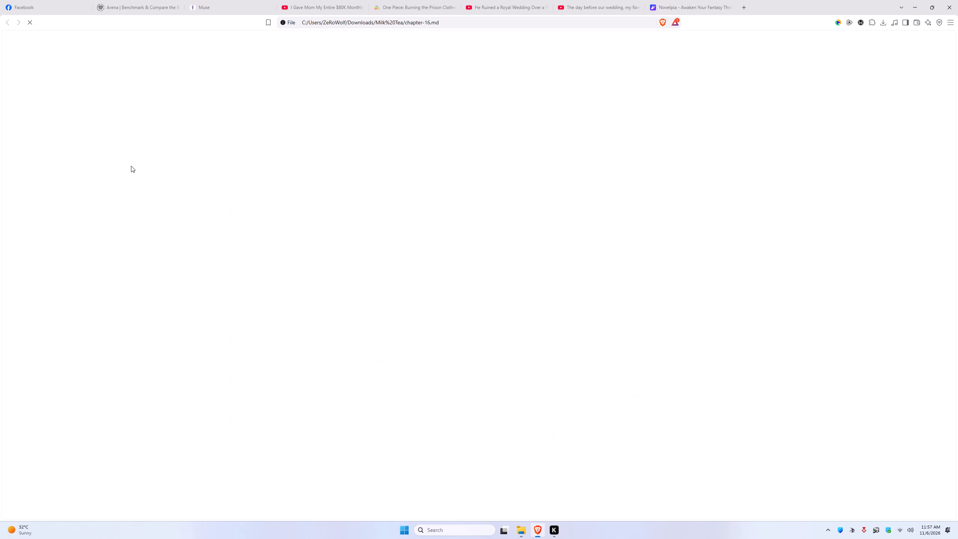
key(alt+Tab)
triple_click(128, 173)
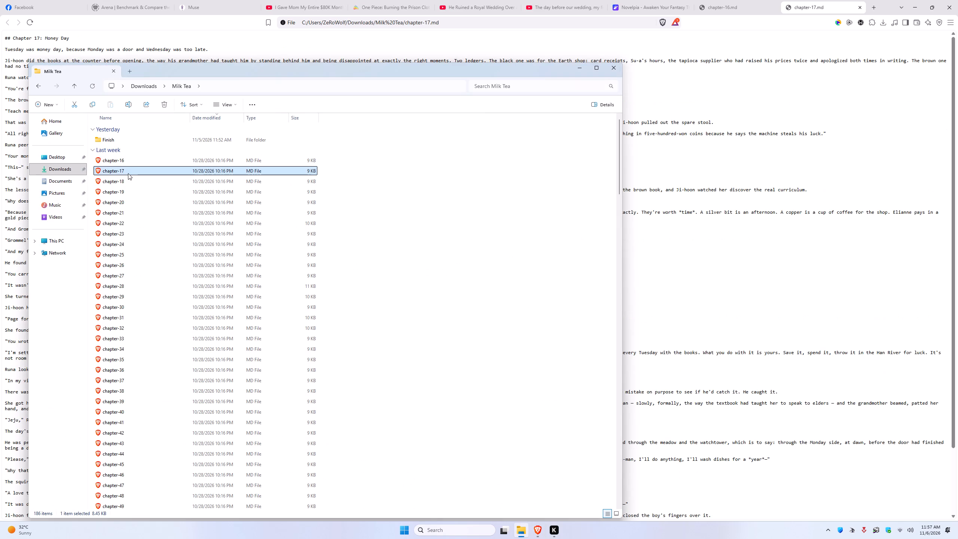
Move the chapter-16 and chapter-17 files into the Finish folder and go back to Downloads.
drag(92, 158, 107, 171)
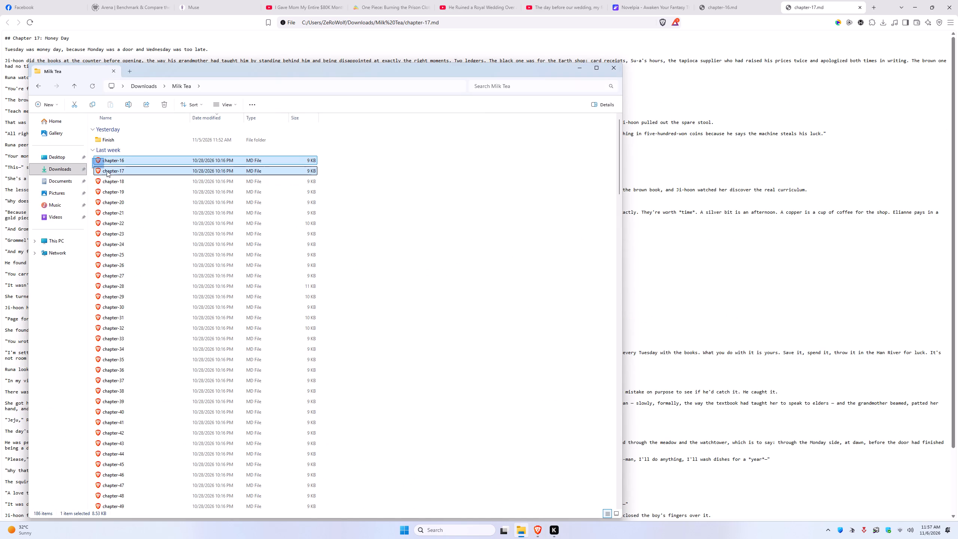
drag(107, 171, 107, 171)
drag(108, 170, 111, 136)
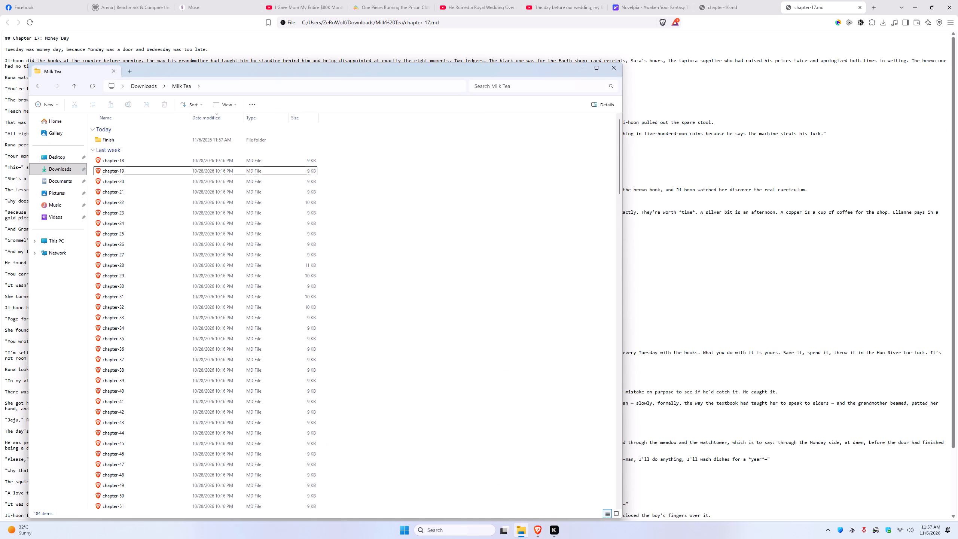
click(40, 87)
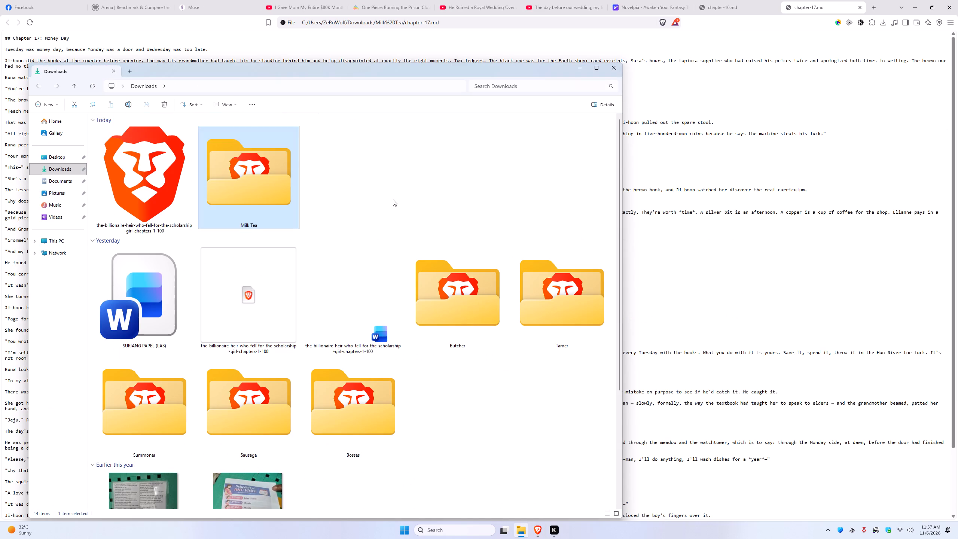
Switch to the browser and start a new chapter for The Milk Tea Café Beyond the Door.
click(723, 0)
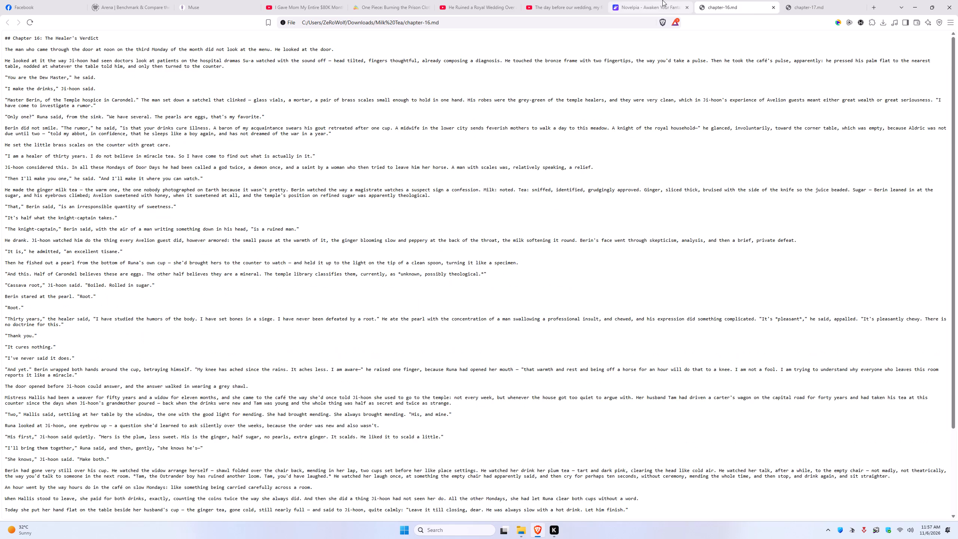
ctrl+scroll(608, 310, up, 7)
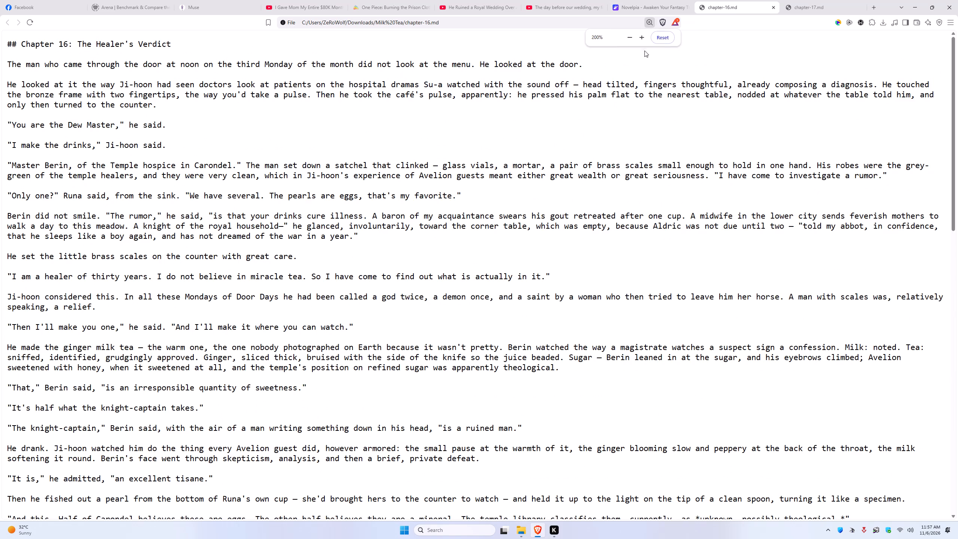
click(653, 1)
click(720, 169)
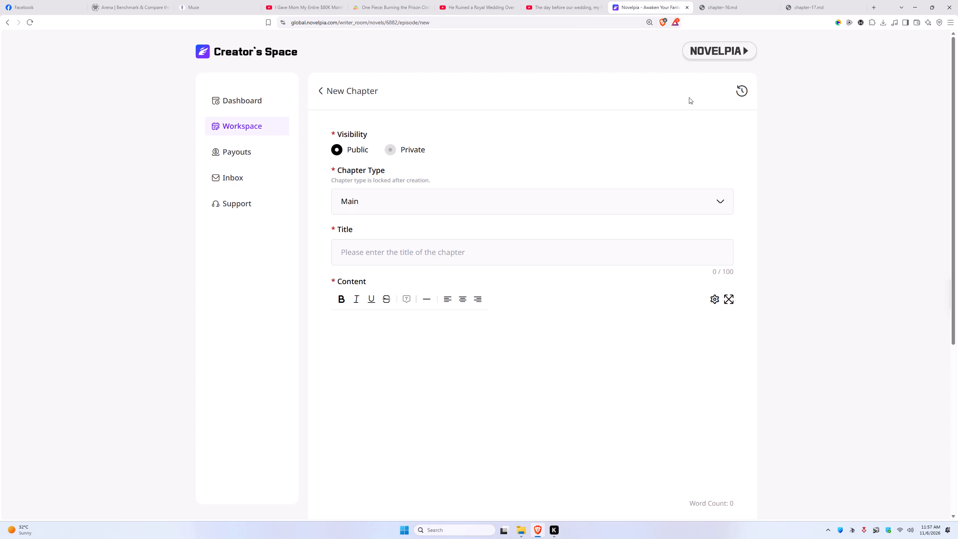
Copy the chapter title "The Healer's Verdict" from chapter-16.md into the new chapter's title.
click(726, 0)
drag(89, 47, 214, 49)
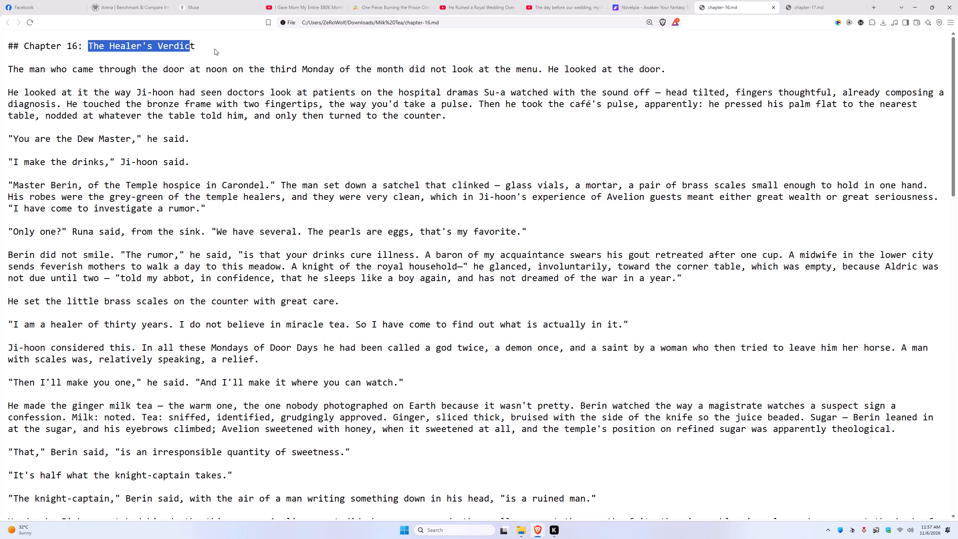
drag(214, 49, 216, 48)
key(ctrl+c)
click(669, 0)
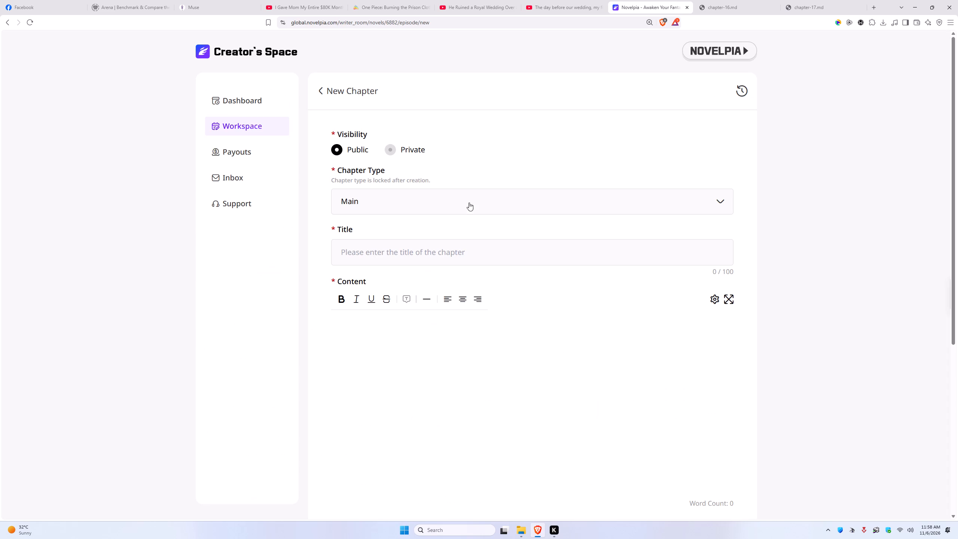
click(396, 244)
key(ctrl+v)
Select the body text of chapter-16.md, starting at "The man who came through the door at noon" and leaving out the heading.
click(729, 6)
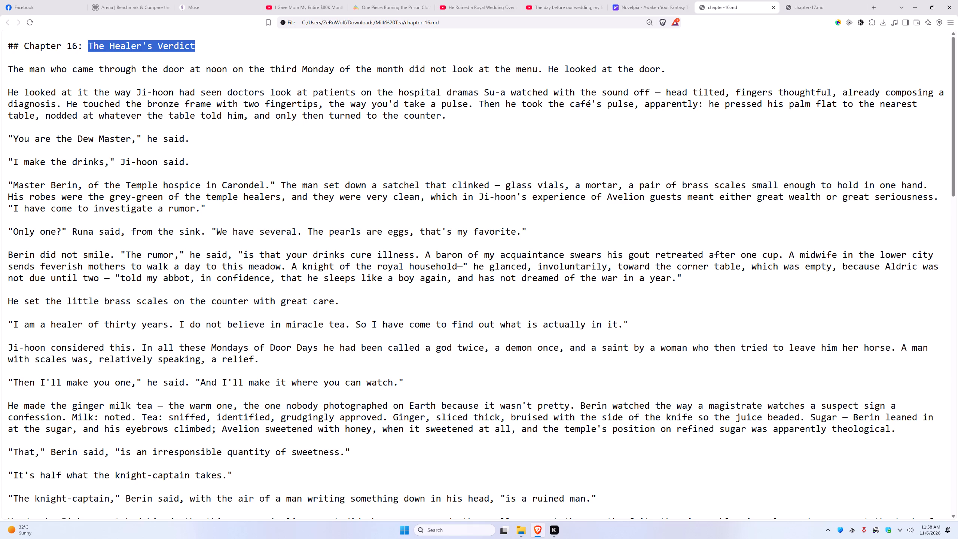
scroll(517, 188, down, 3)
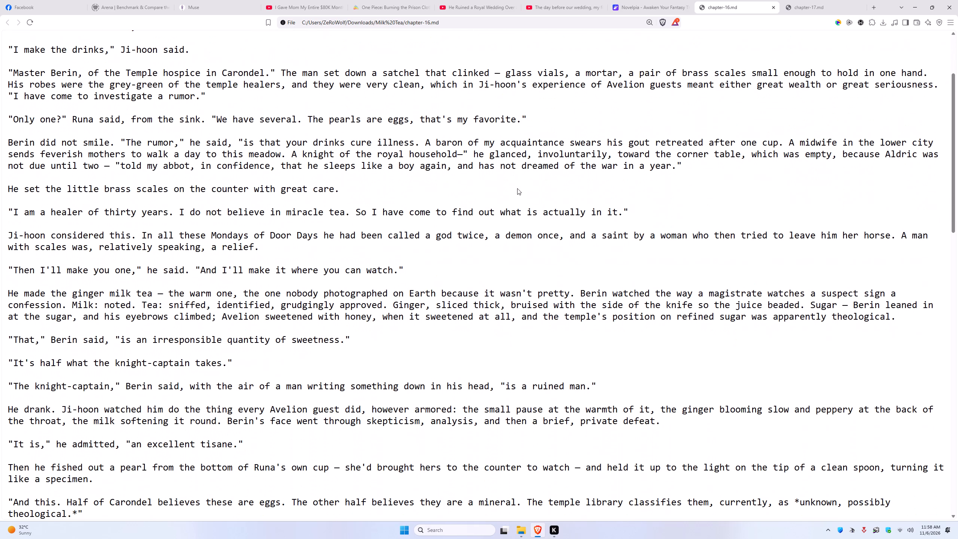
scroll(517, 188, down, 1)
scroll(517, 188, up, 5)
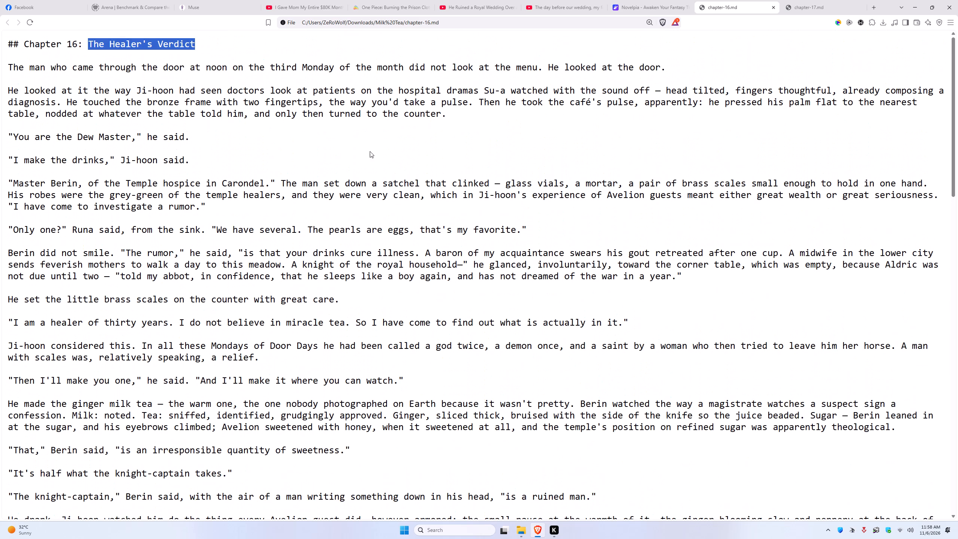
drag(9, 67, 71, 97)
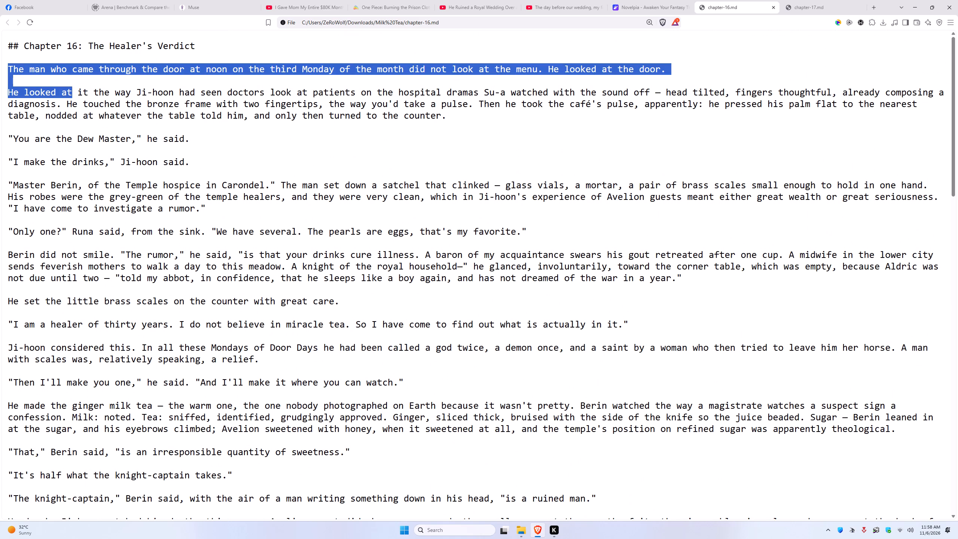
drag(71, 97, 313, 227)
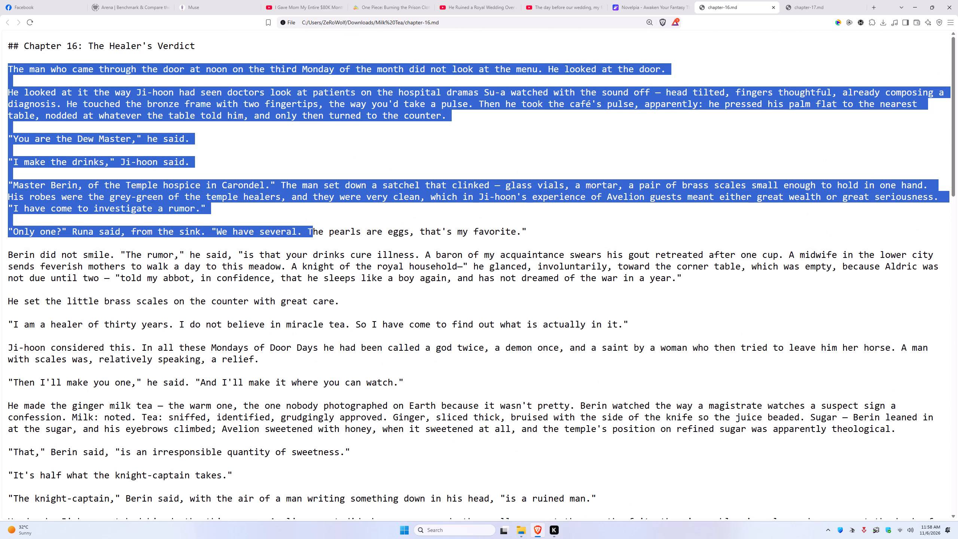
drag(313, 227, 543, 236)
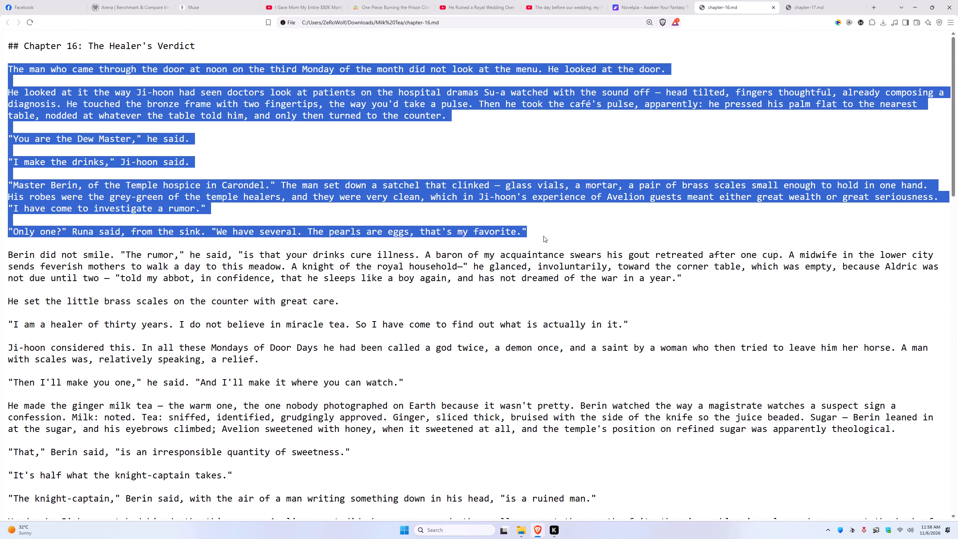
drag(543, 236, 543, 235)
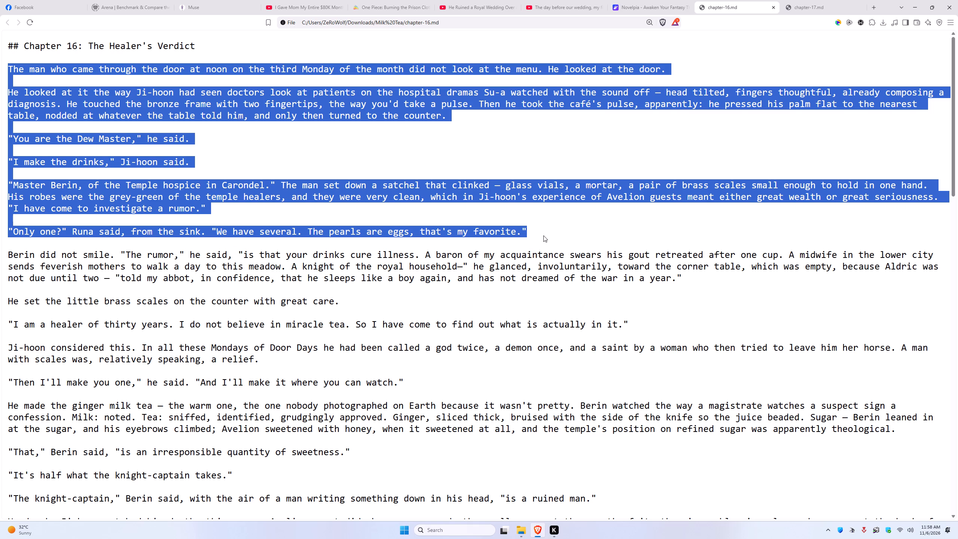
drag(543, 235, 547, 243)
scroll(547, 243, down, 1)
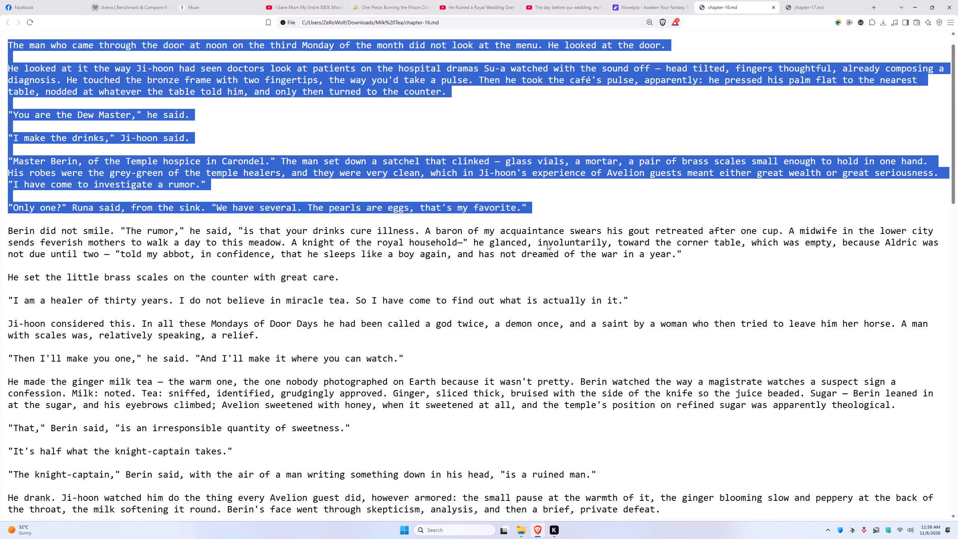
drag(547, 243, 502, 263)
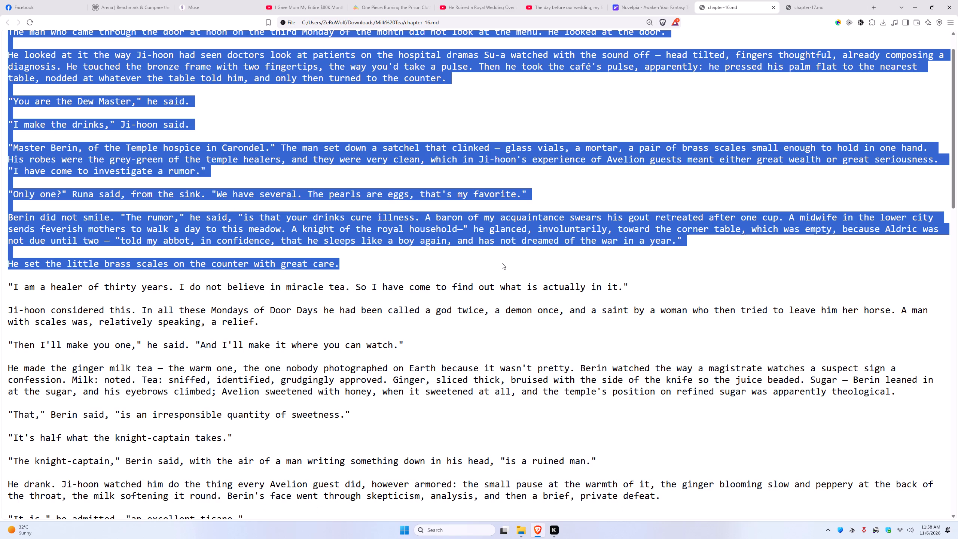
drag(502, 263, 467, 264)
scroll(502, 263, down, 2)
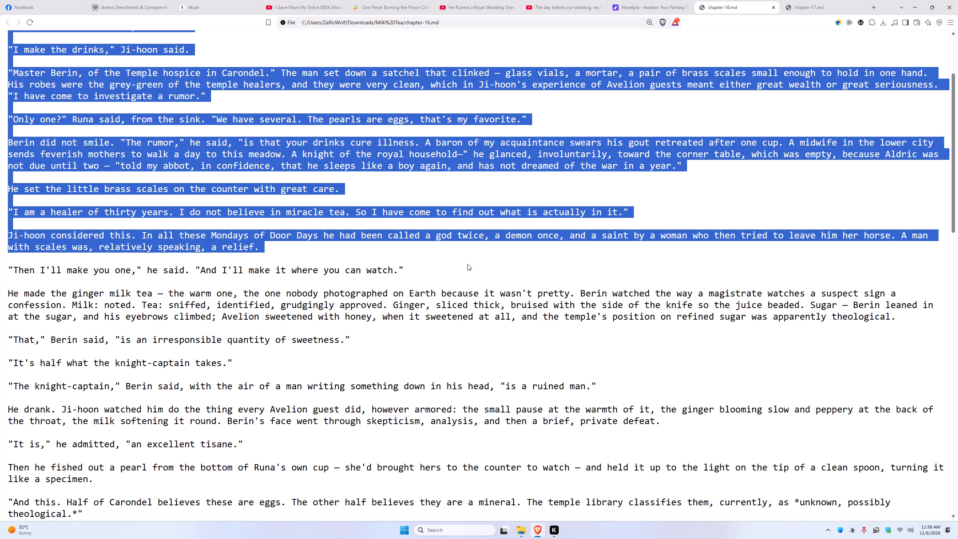
drag(467, 264, 471, 263)
scroll(467, 264, down, 4)
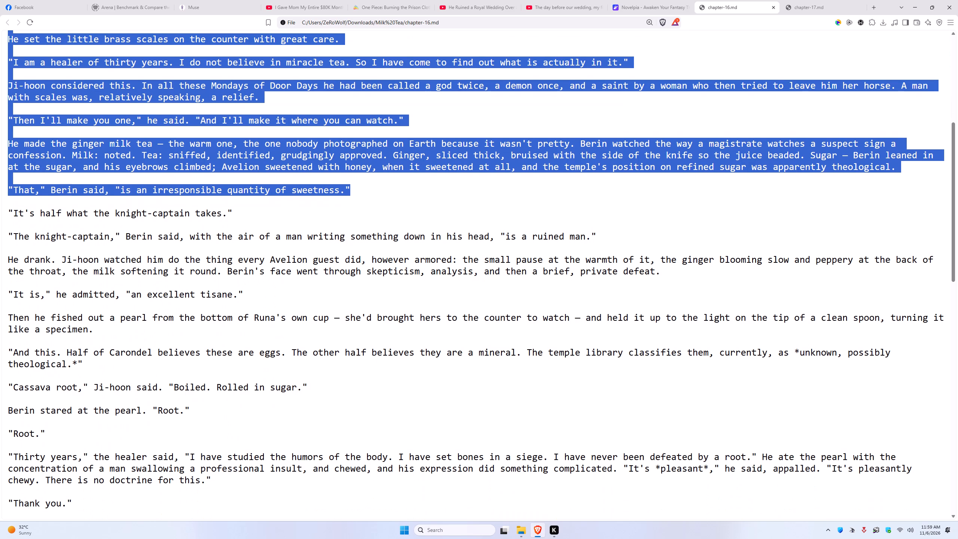
drag(471, 263, 485, 259)
scroll(471, 263, down, 2)
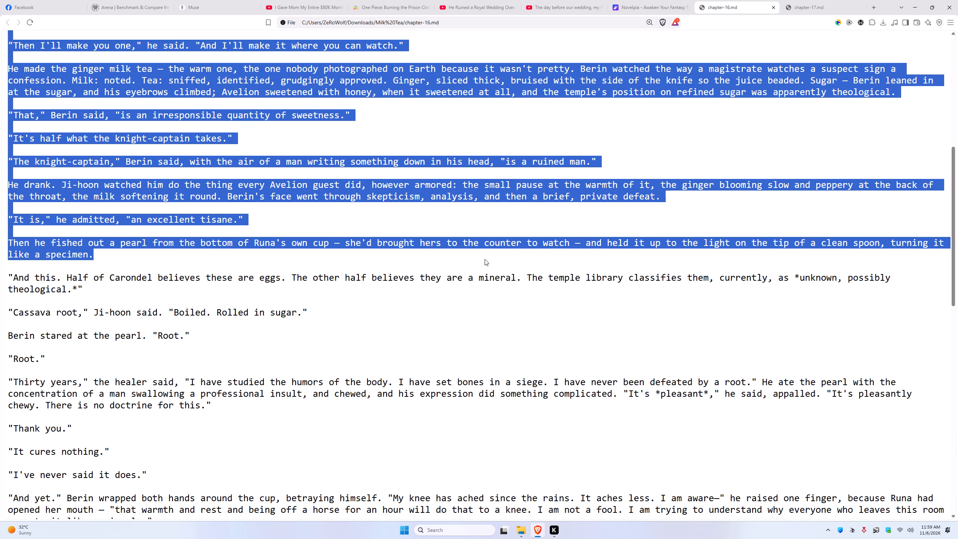
drag(485, 259, 479, 263)
drag(479, 263, 486, 262)
scroll(487, 262, down, 1)
scroll(487, 262, up, 1)
scroll(487, 262, down, 2)
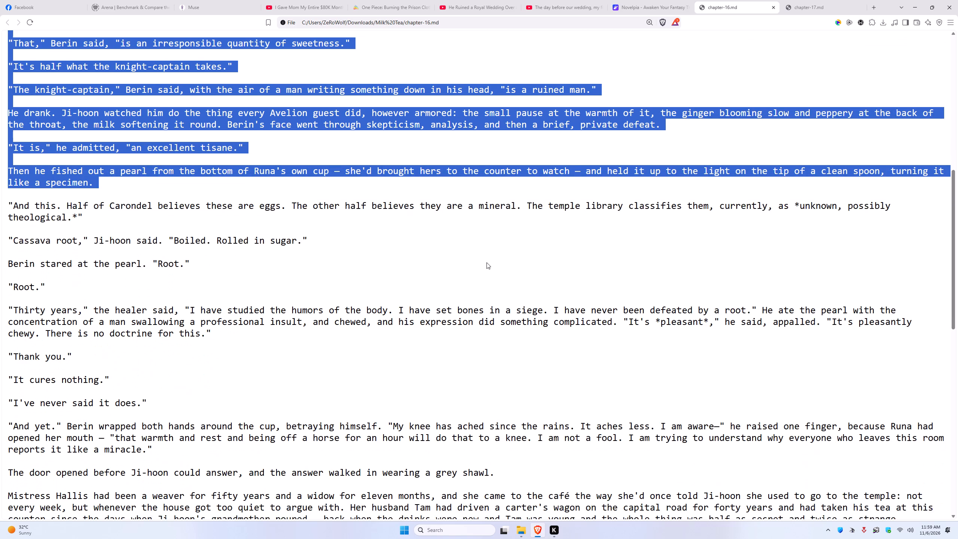
drag(486, 262, 486, 264)
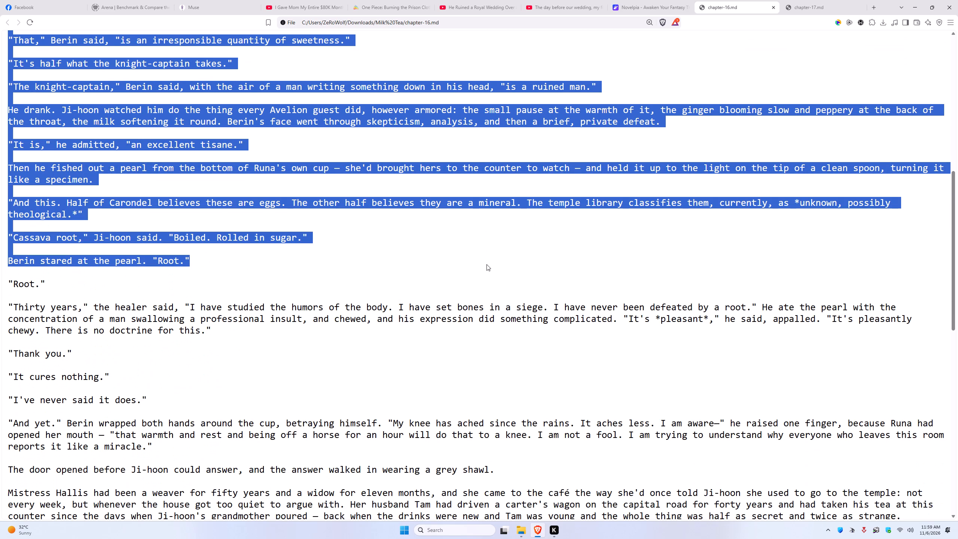
drag(486, 264, 489, 266)
drag(489, 266, 489, 265)
drag(489, 265, 489, 266)
drag(489, 266, 495, 264)
scroll(489, 266, down, 2)
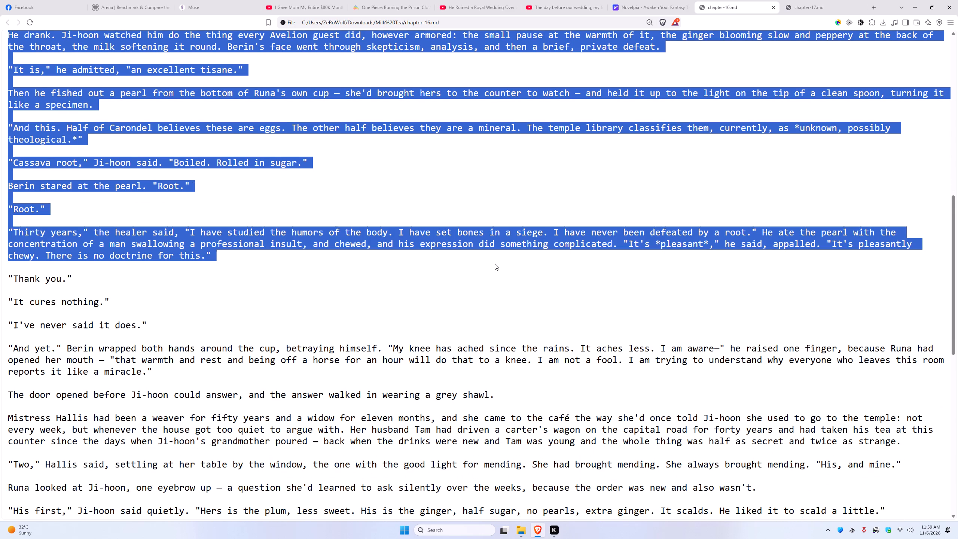
drag(495, 264, 496, 264)
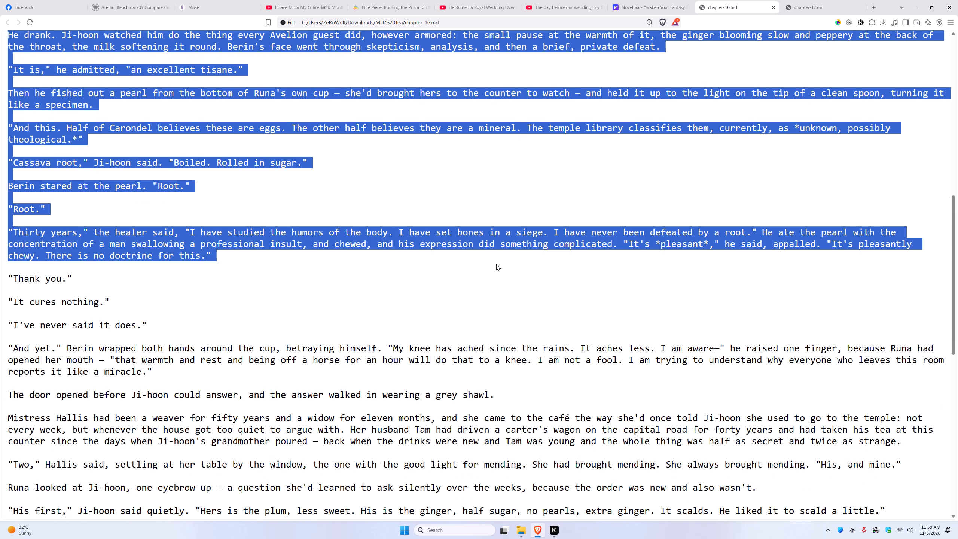
drag(496, 264, 500, 263)
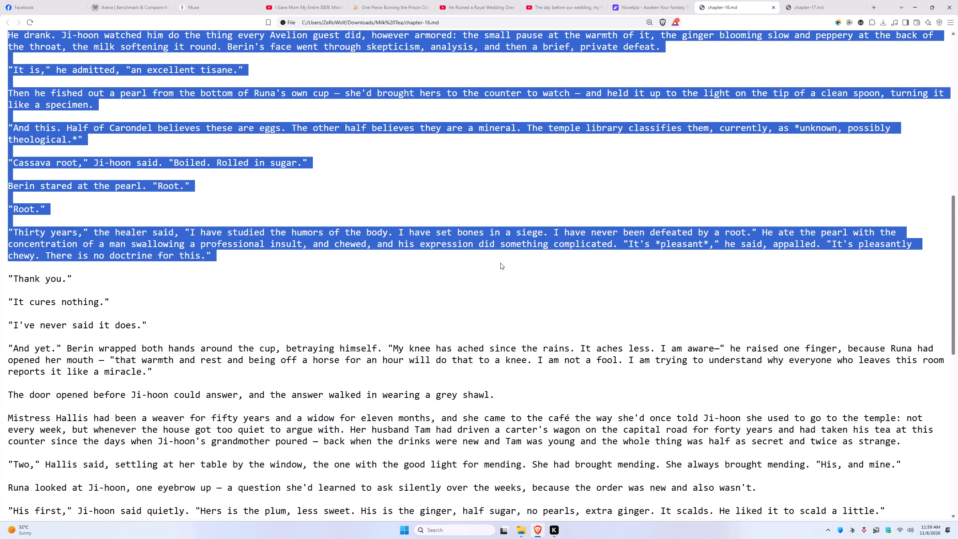
drag(500, 263, 501, 262)
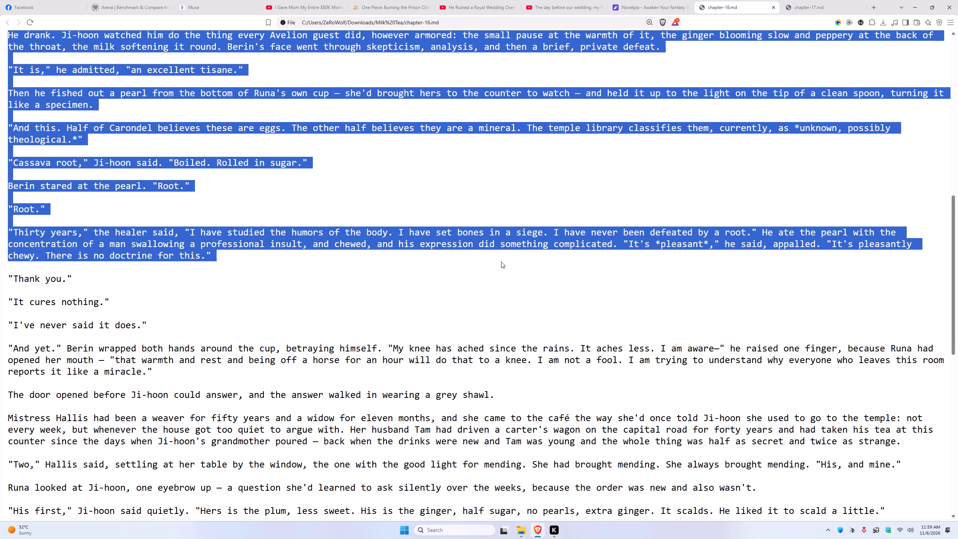
Extend the chapter-16.md selection to its final line, ending "he let Tam finish.", and copy the whole body text.
drag(501, 262, 507, 259)
scroll(500, 262, down, 2)
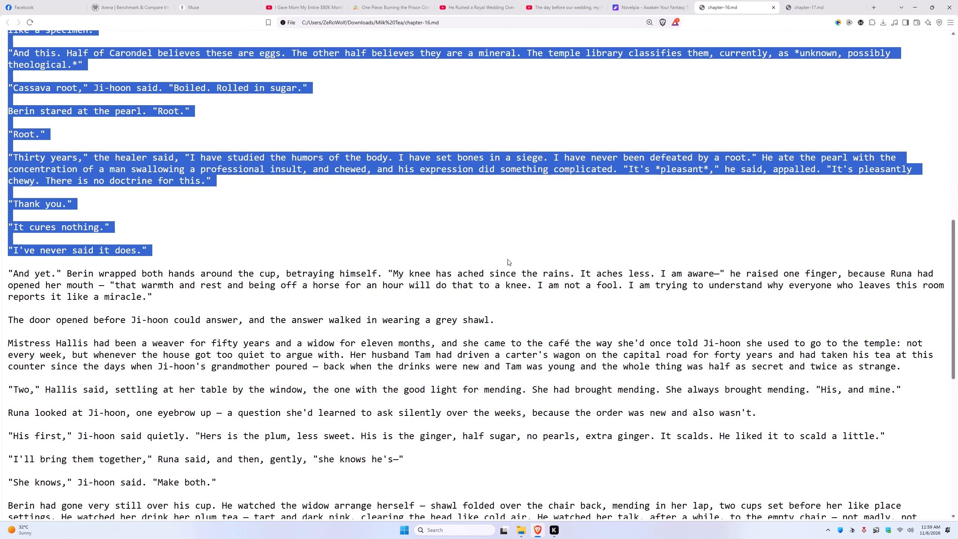
drag(507, 259, 509, 259)
drag(509, 259, 509, 259)
drag(509, 259, 512, 258)
drag(512, 258, 512, 259)
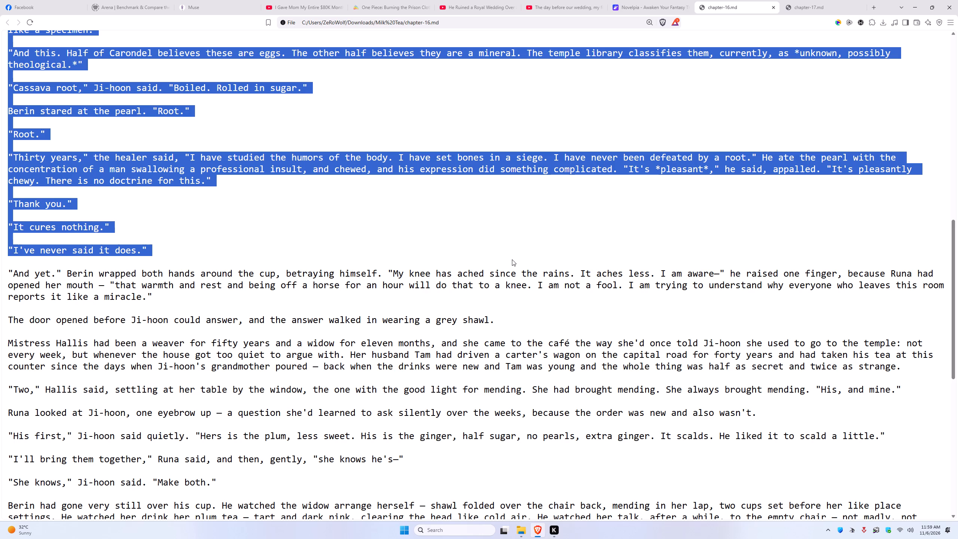
drag(512, 259, 510, 260)
scroll(510, 260, down, 1)
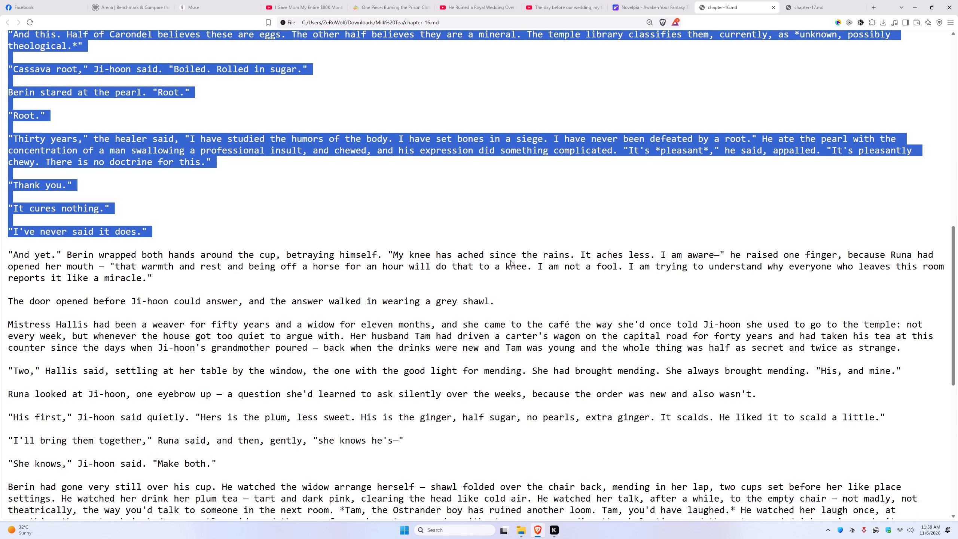
drag(510, 260, 516, 258)
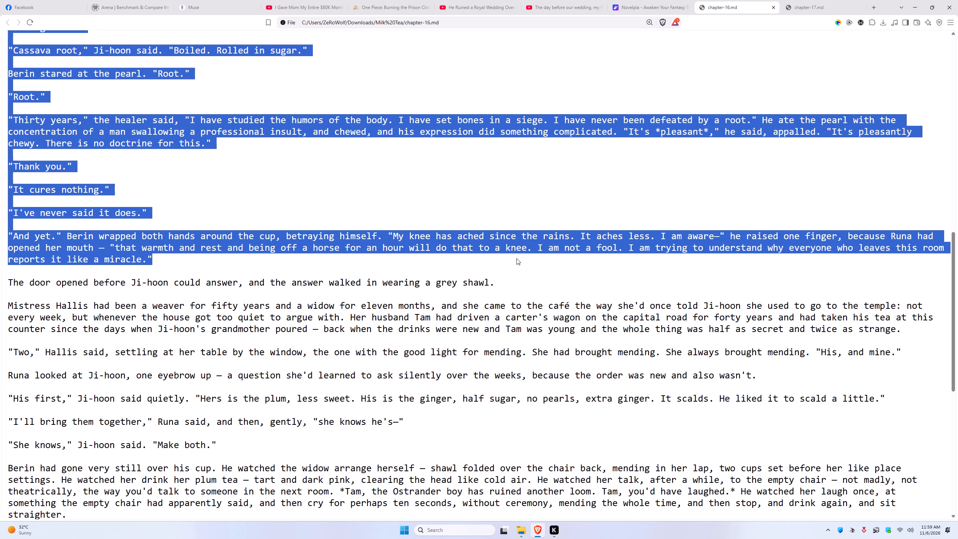
drag(516, 258, 521, 259)
drag(521, 259, 527, 259)
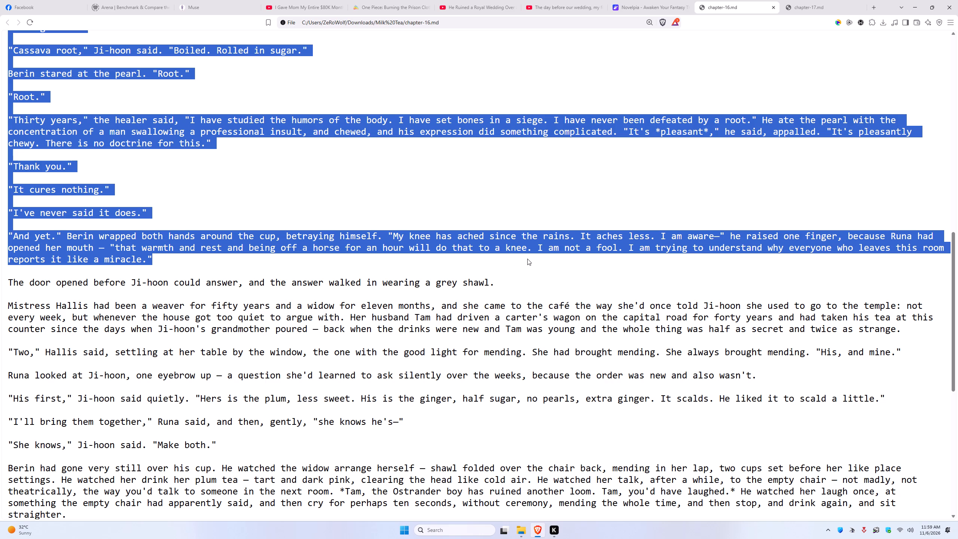
drag(527, 259, 529, 258)
scroll(529, 258, down, 2)
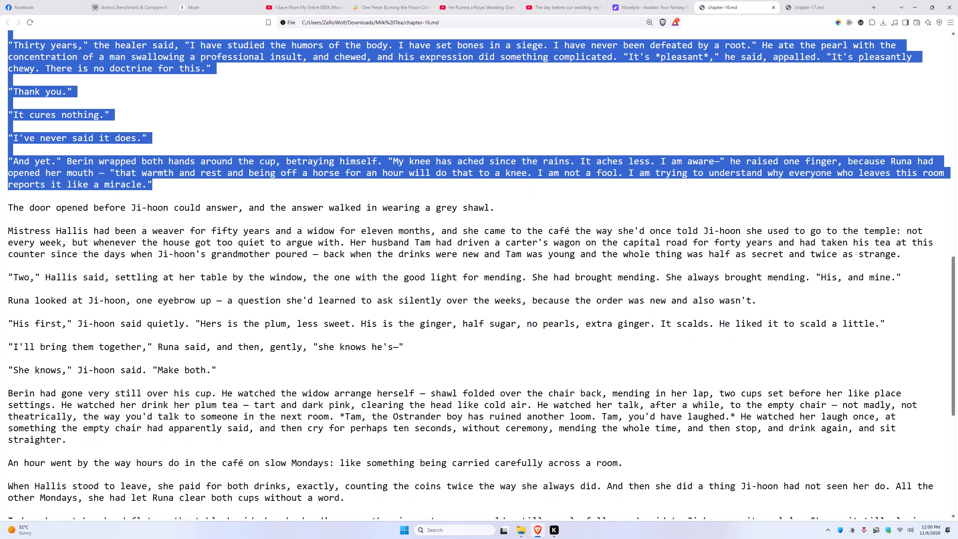
drag(529, 258, 531, 257)
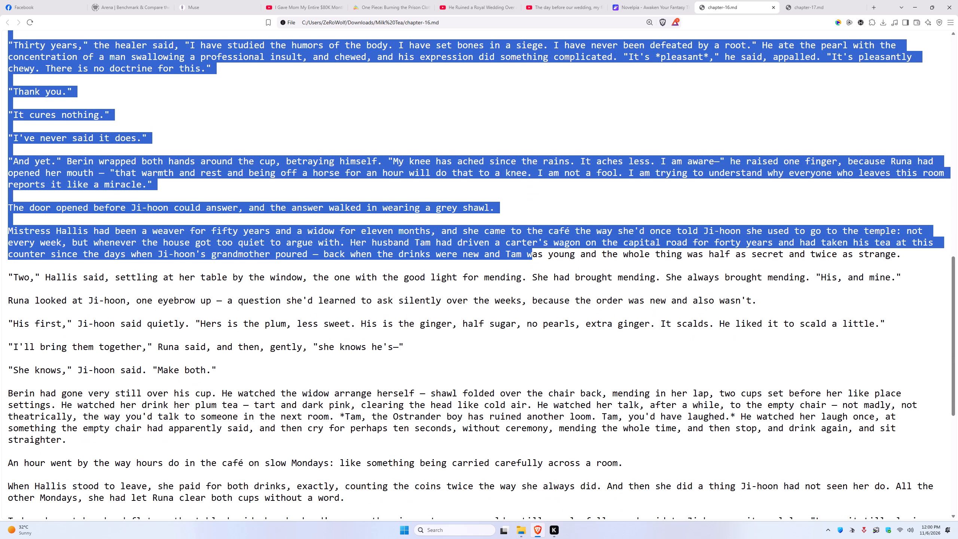
drag(531, 257, 531, 259)
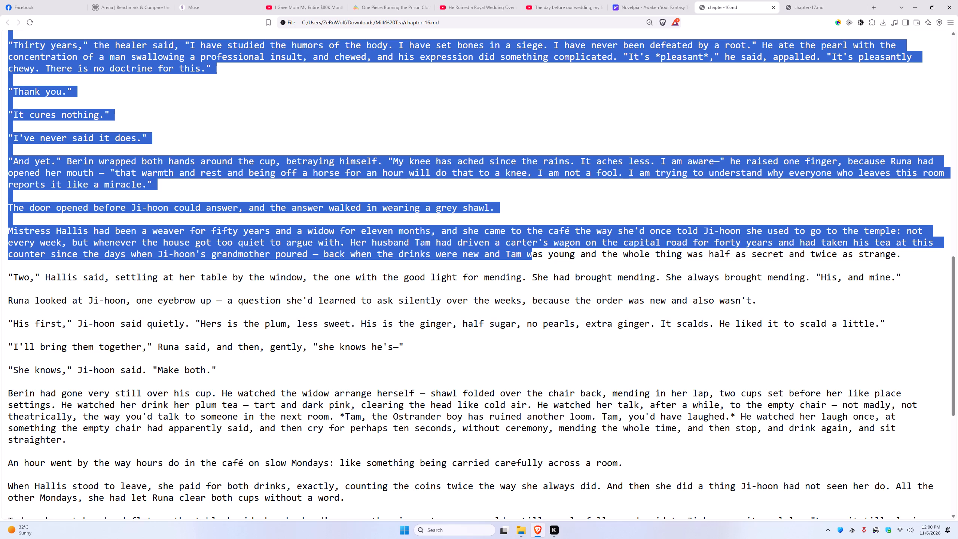
drag(531, 259, 531, 258)
scroll(531, 258, down, 1)
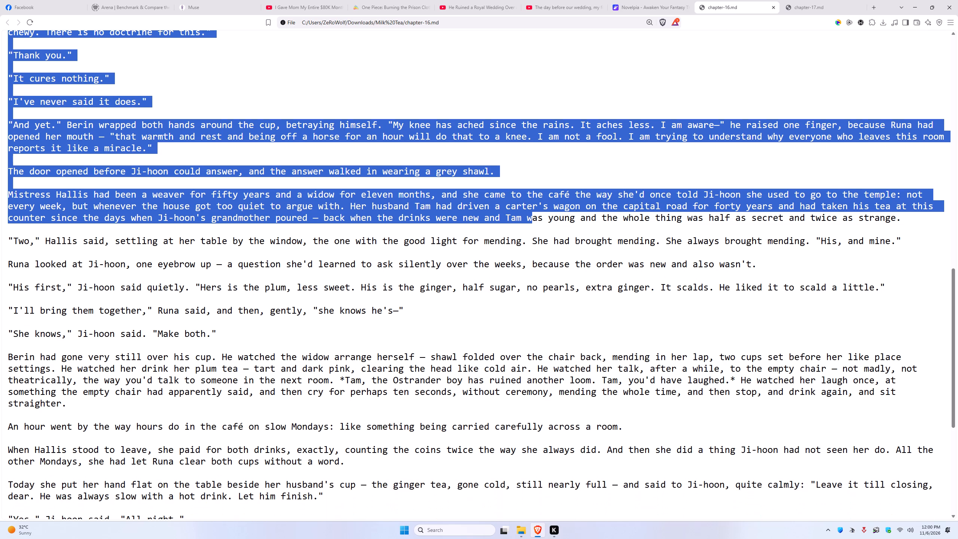
drag(531, 258, 522, 258)
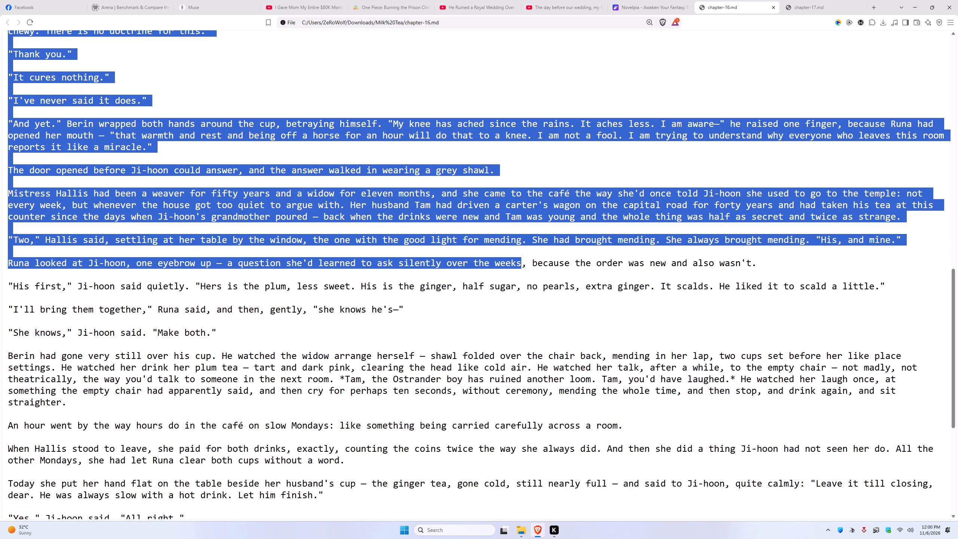
drag(522, 258, 533, 282)
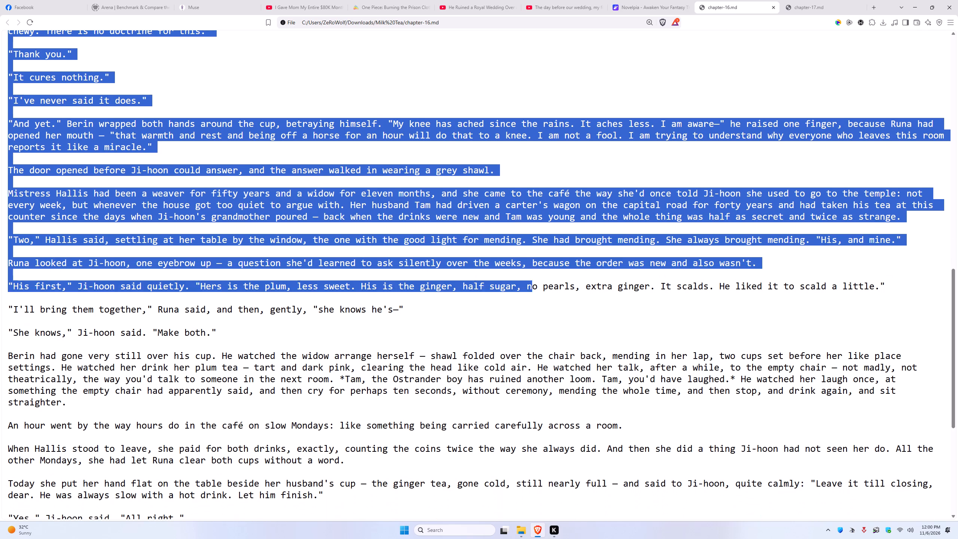
drag(533, 282, 626, 357)
scroll(588, 325, down, 9)
scroll(624, 351, down, 4)
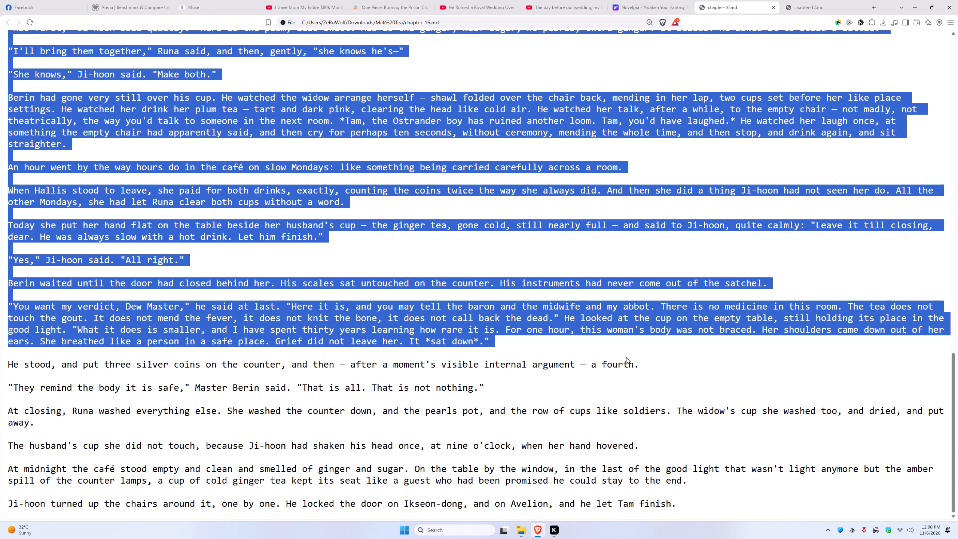
scroll(626, 357, down, 4)
drag(626, 357, 774, 506)
key(ctrl+c)
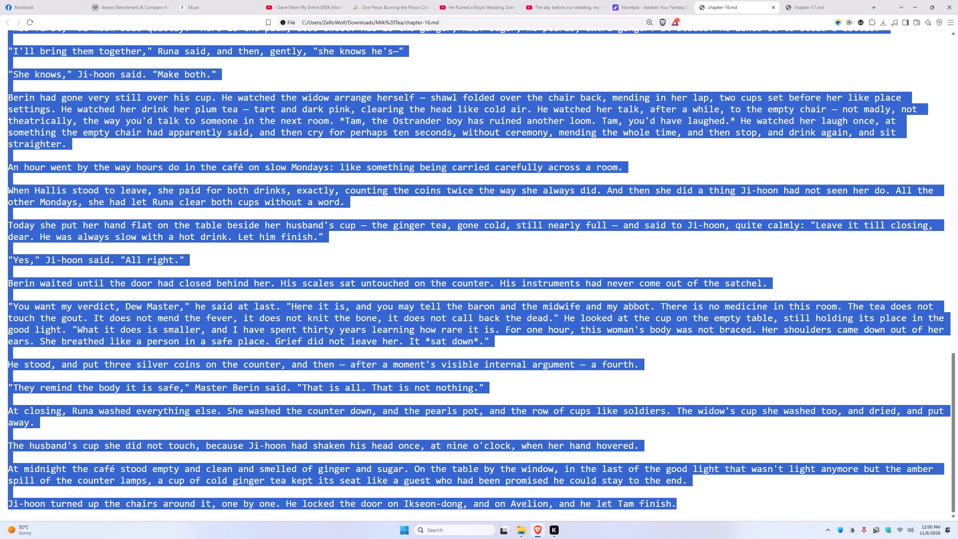
Paste the copied body text as the content of "The Healer's Verdict" on Novelpia and publish the chapter.
click(622, 6)
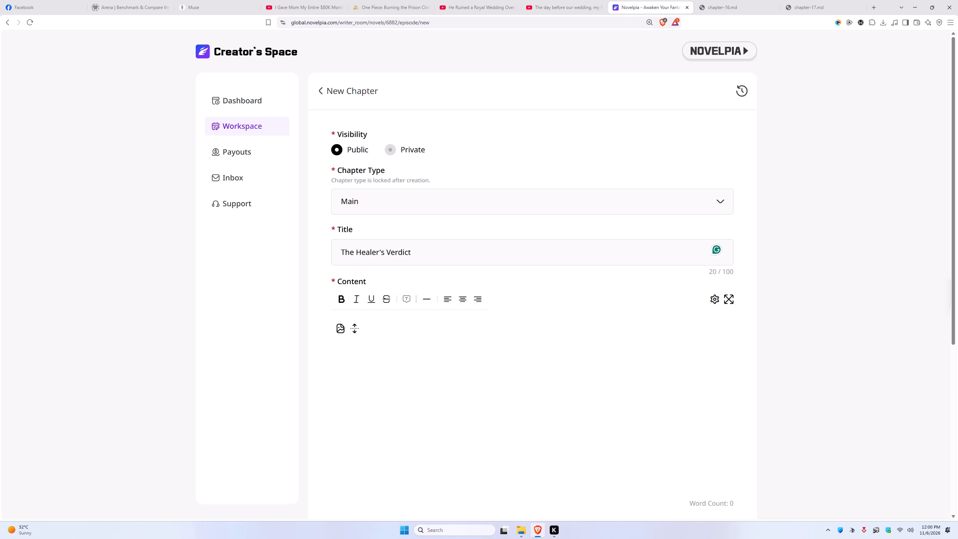
click(425, 325)
key(ctrl+v)
scroll(317, 320, down, 11)
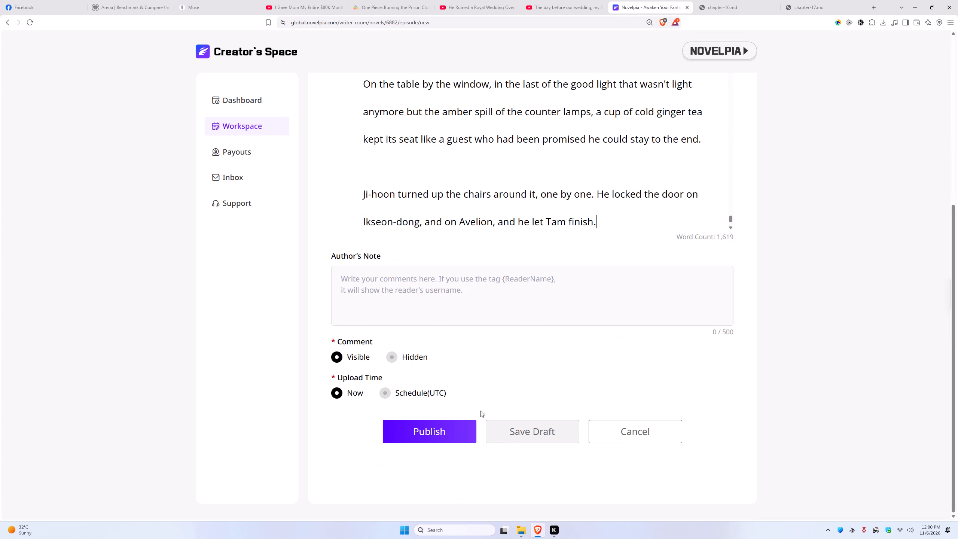
double_click(441, 430)
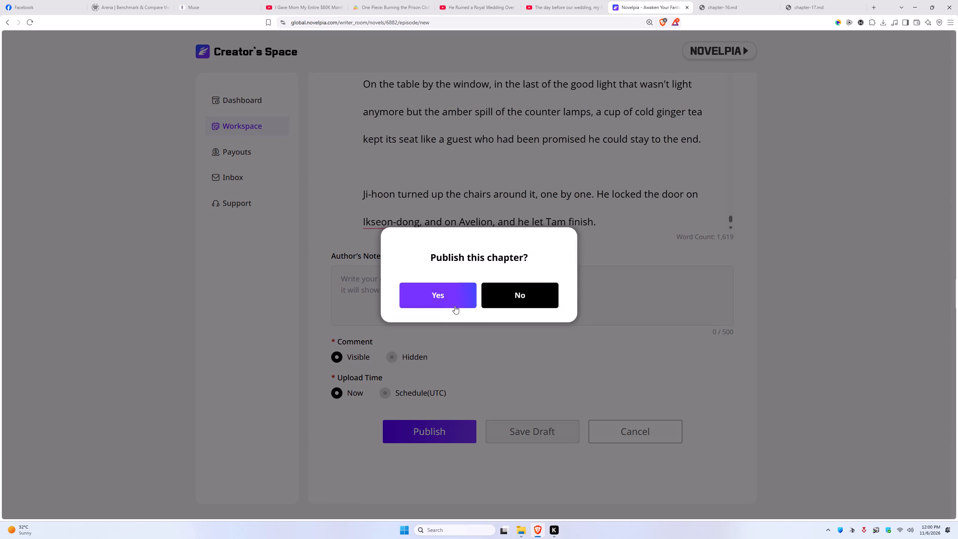
click(455, 298)
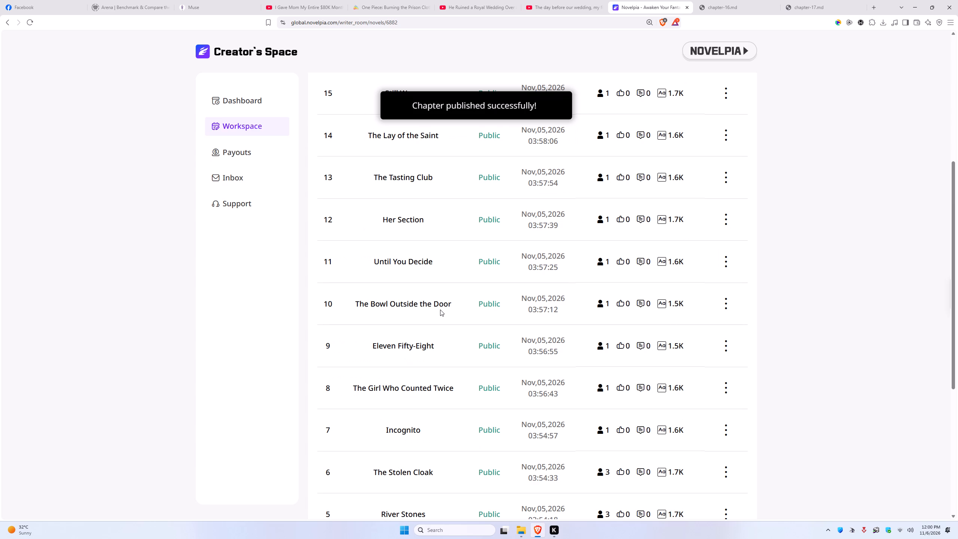
Start another new chapter for The Milk Tea Café Beyond the Door and close chapter-16.md.
click(705, 168)
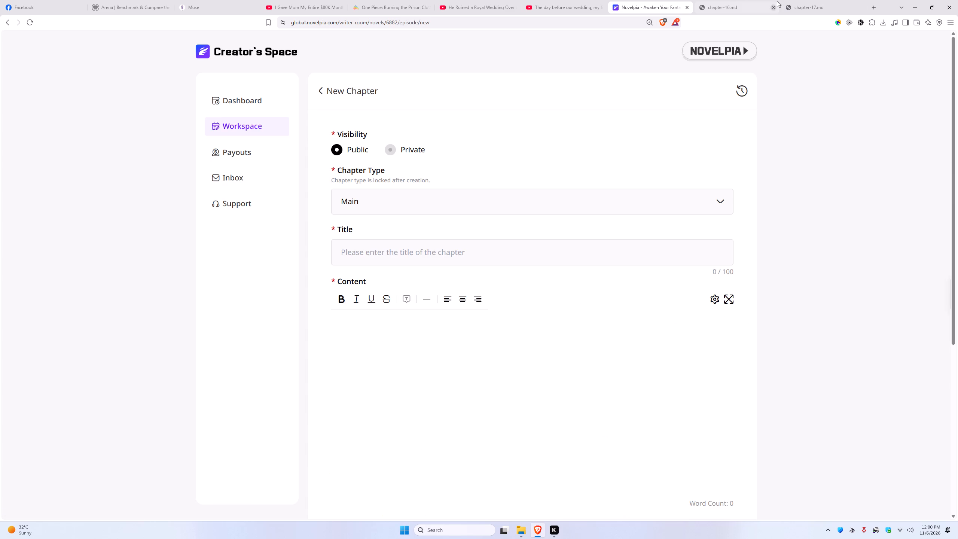
click(774, 6)
Copy the chapter title "Money Day" from the heading of chapter-17.md into the new chapter's title.
click(743, 3)
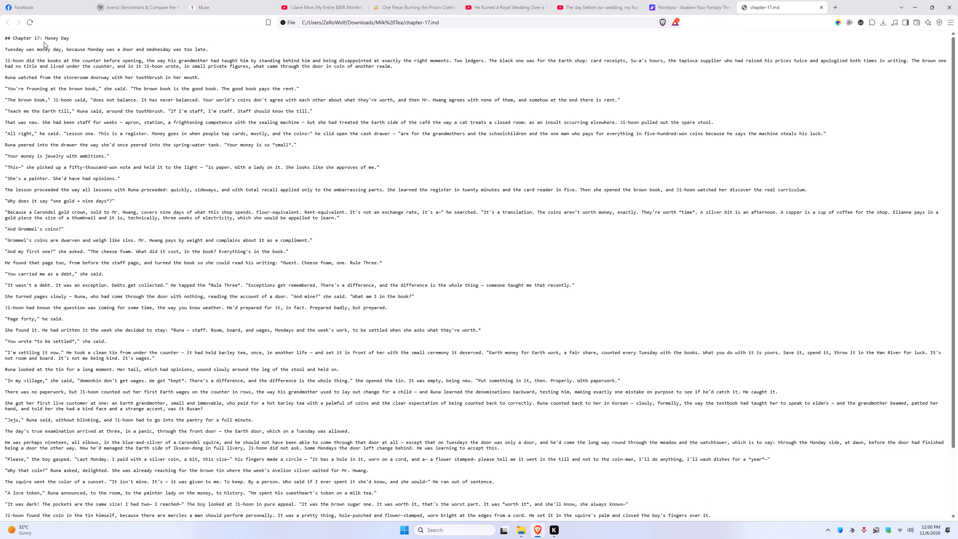
drag(45, 37, 166, 43)
key(ctrl+c)
click(707, 0)
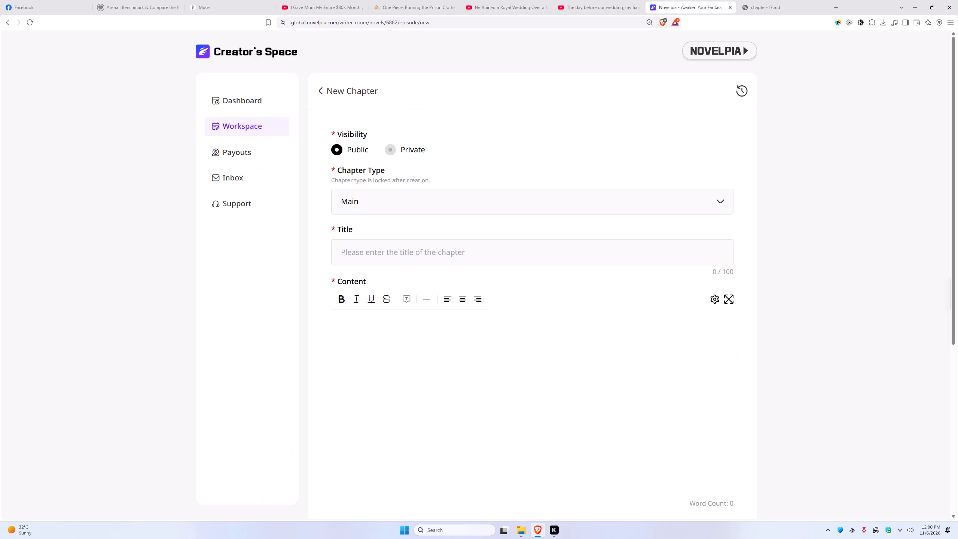
click(464, 247)
key(ctrl+v)
key(BackSpace)
Copy the full body text of chapter-17.md, starting at "Tuesday was money day", into the new chapter's content.
click(775, 0)
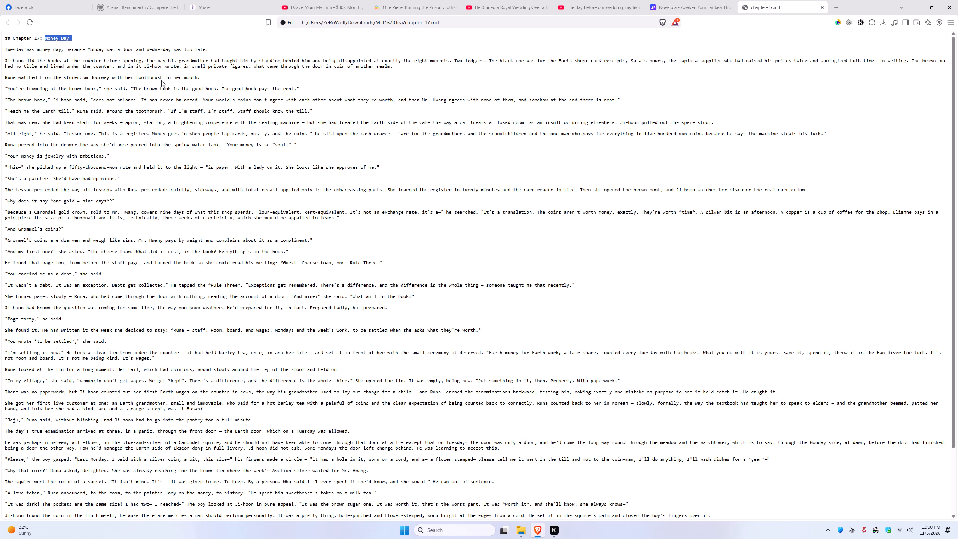
drag(6, 49, 728, 538)
key(ctrl+c)
click(675, 0)
click(487, 321)
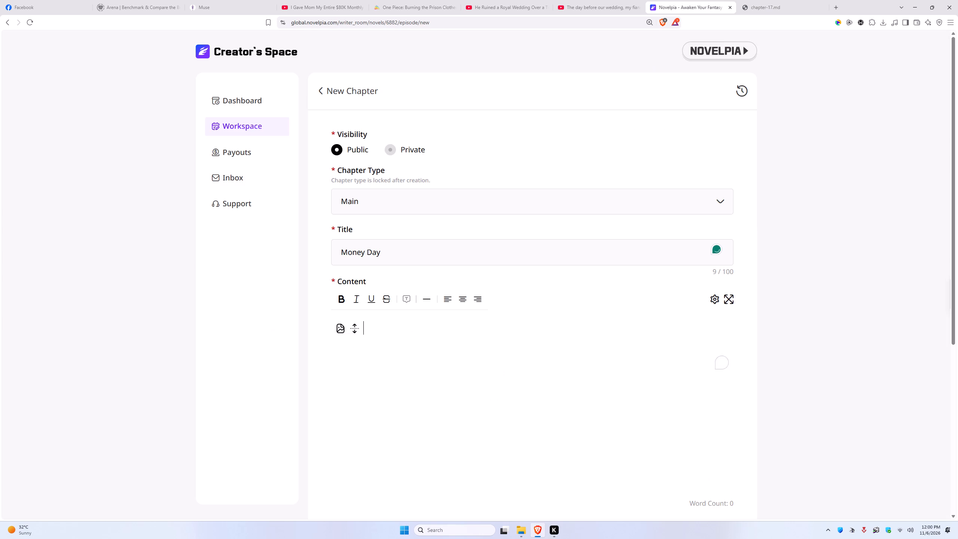
key(ctrl+v)
Publish the "Money Day" chapter and close chapter-17.md.
scroll(281, 397, down, 9)
click(410, 426)
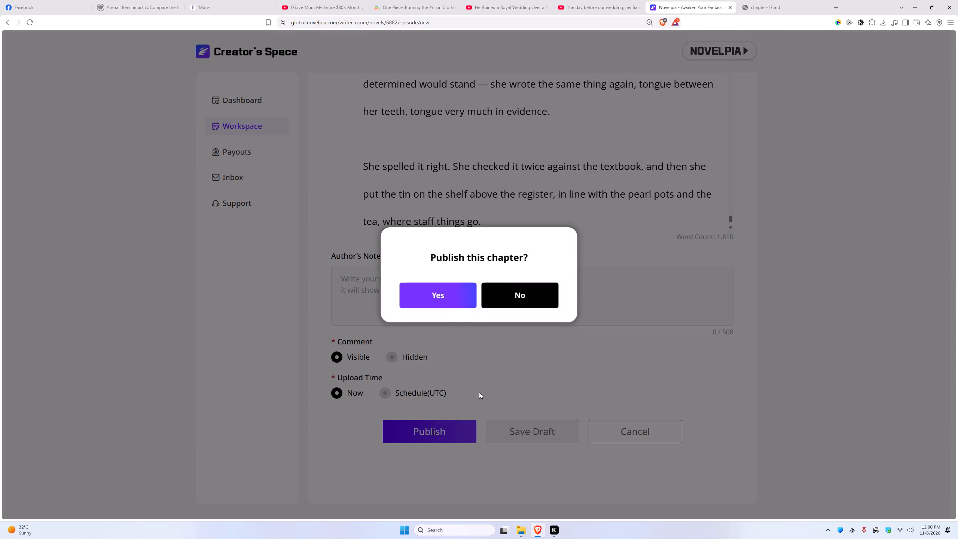
click(452, 304)
click(823, 6)
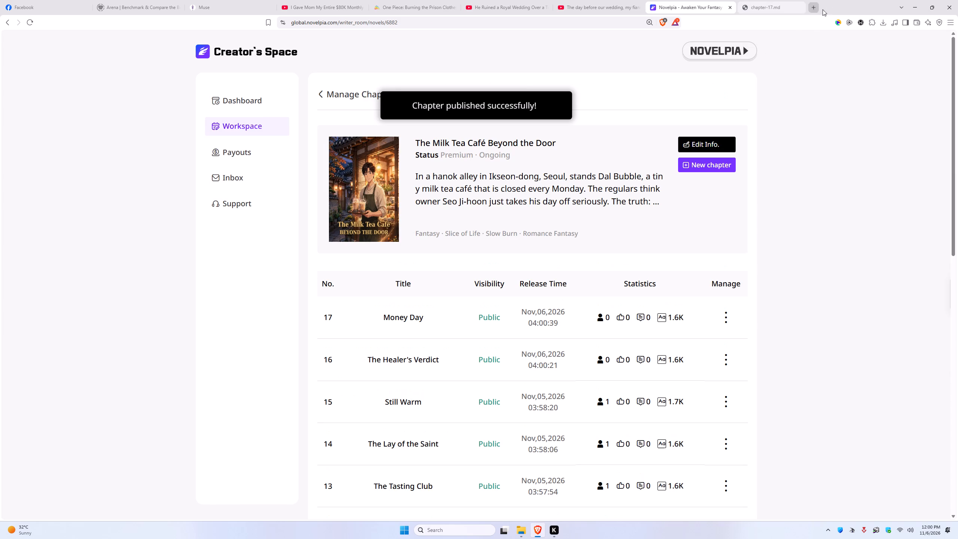
Go back to the workspace and open chapter management for Help! My Party Members Are All Dungeon Bosses.
click(259, 125)
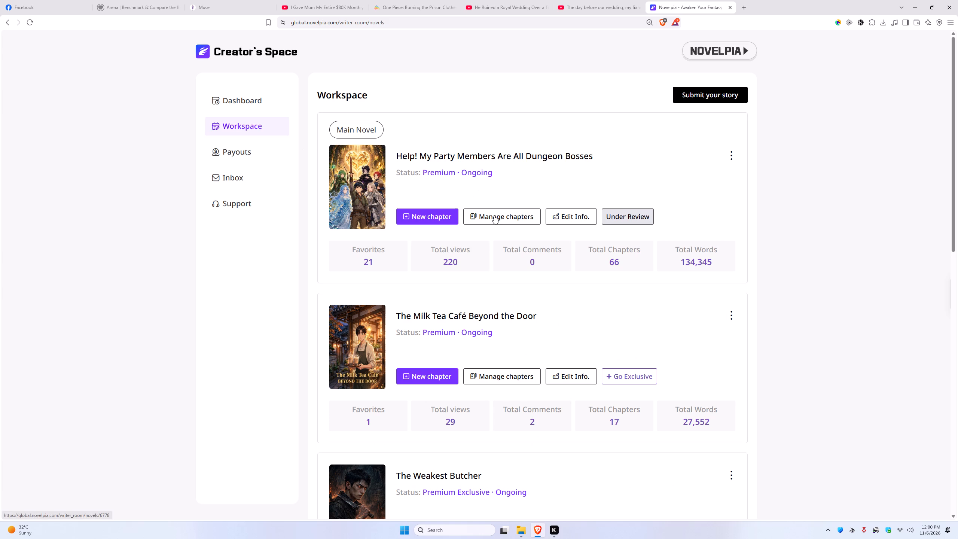
double_click(494, 216)
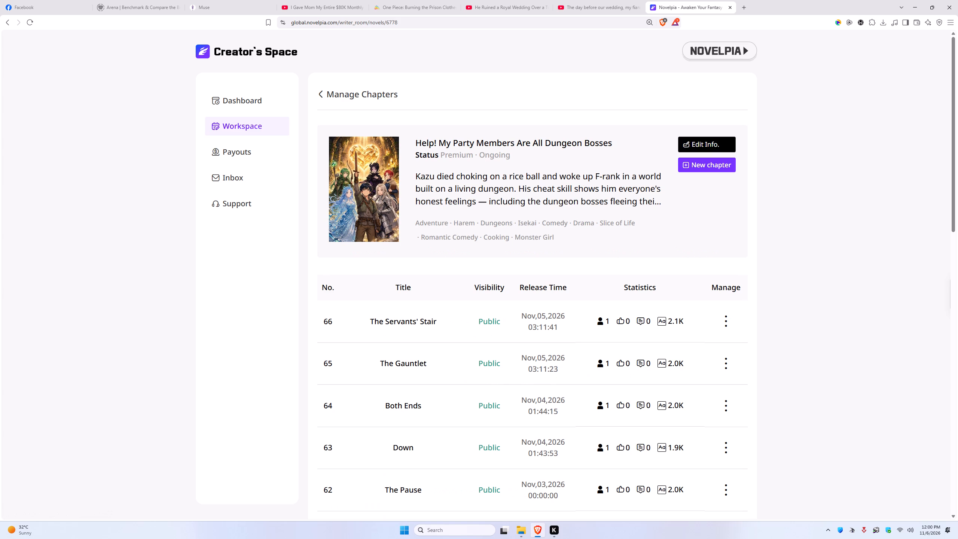
Switch to File Explorer and open chapter-67 and chapter-68 from the Bosses folder in Downloads.
click(528, 530)
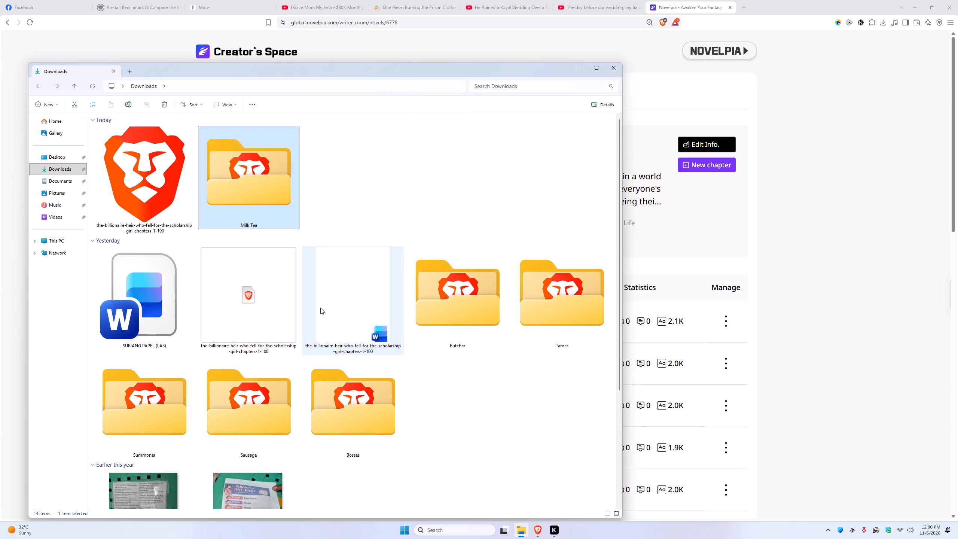
double_click(357, 416)
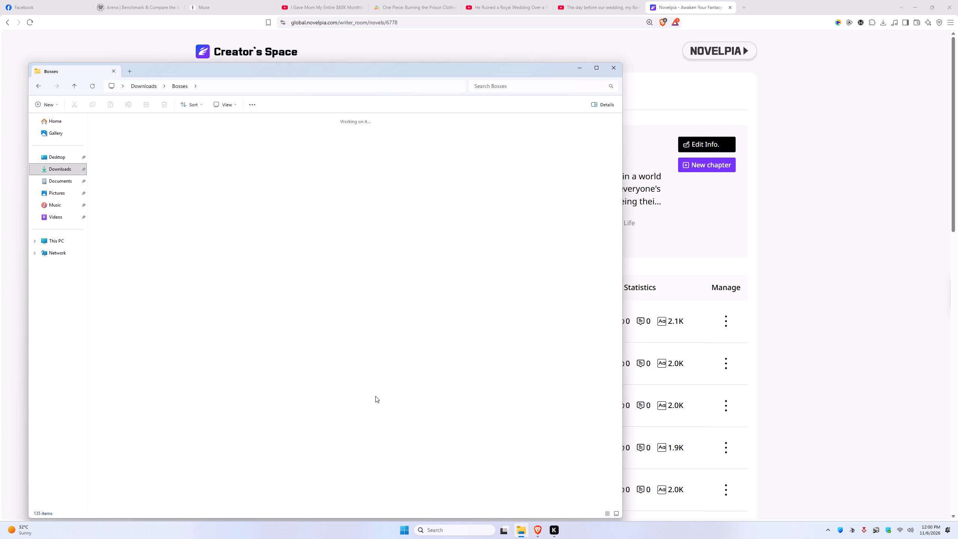
double_click(160, 283)
key(alt+Tab)
triple_click(238, 282)
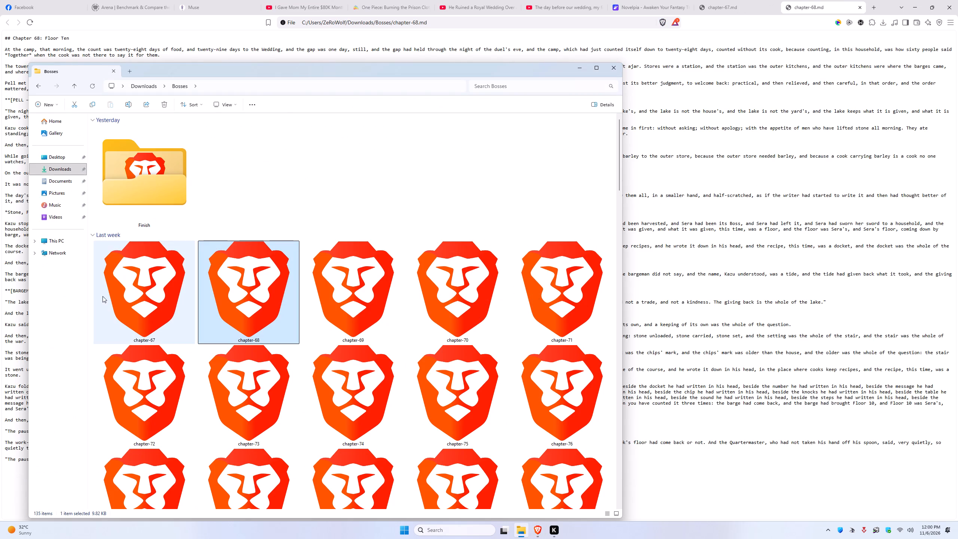
Move the chapter-67 and chapter-68 files into the Finish folder inside Bosses.
drag(91, 287, 228, 292)
drag(245, 297, 138, 189)
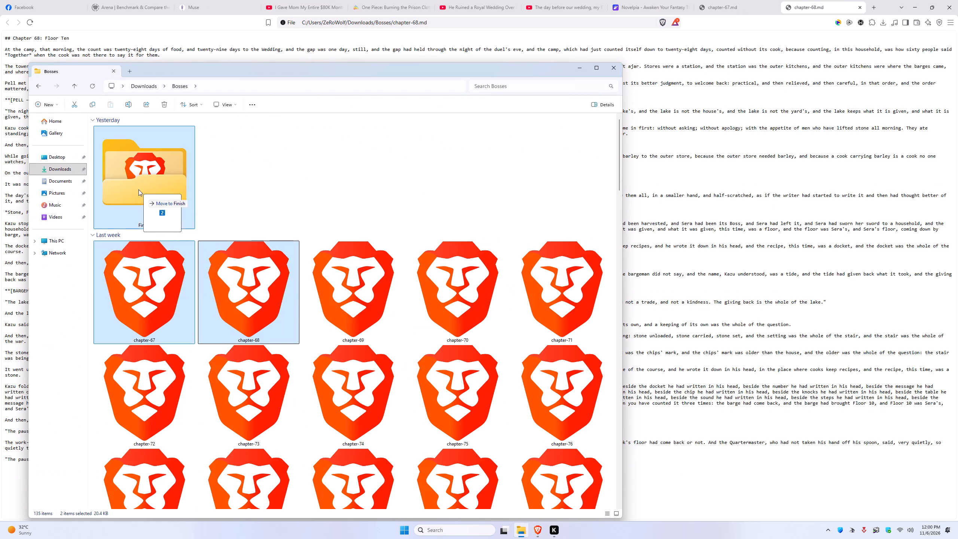
drag(138, 189, 135, 187)
scroll(360, 367, down, 18)
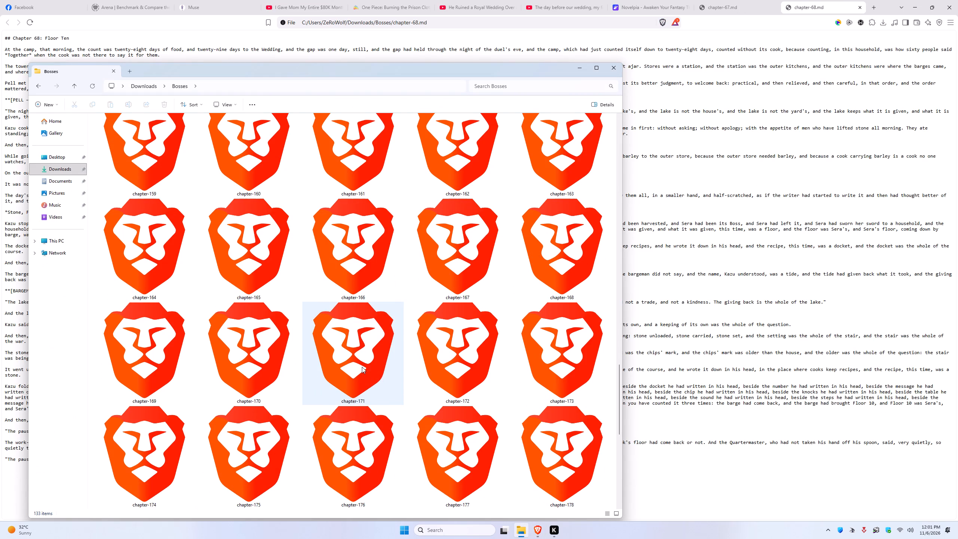
Go back from the Bosses folder to the Downloads folder.
scroll(362, 367, down, 3)
scroll(362, 367, up, 1)
scroll(362, 367, down, 9)
click(37, 88)
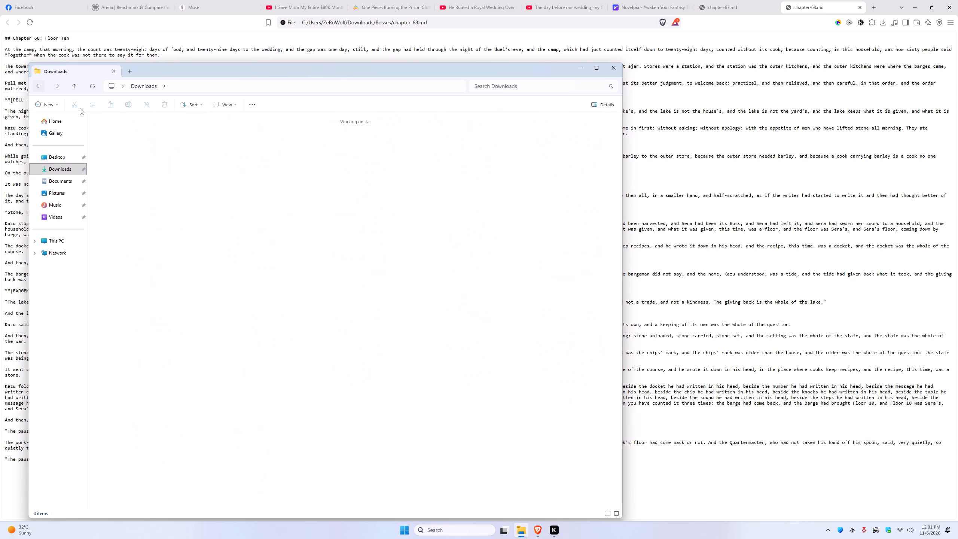
Start a new Dungeon Bosses chapter and title it "The Duel's Eve", copied from the heading of chapter-67.md.
click(735, 0)
ctrl+scroll(356, 180, up, 4)
drag(62, 43, 149, 46)
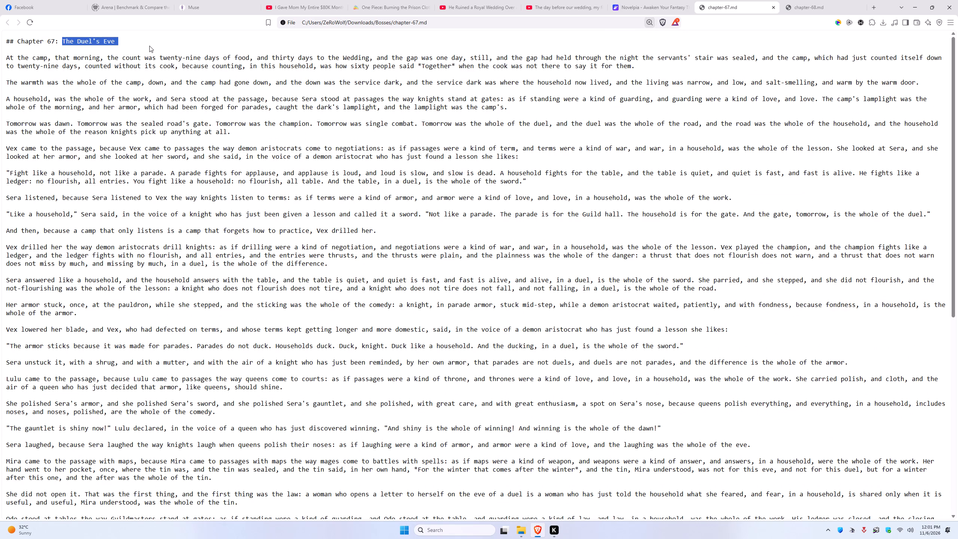
drag(149, 46, 151, 47)
key(ctrl+c)
click(651, 0)
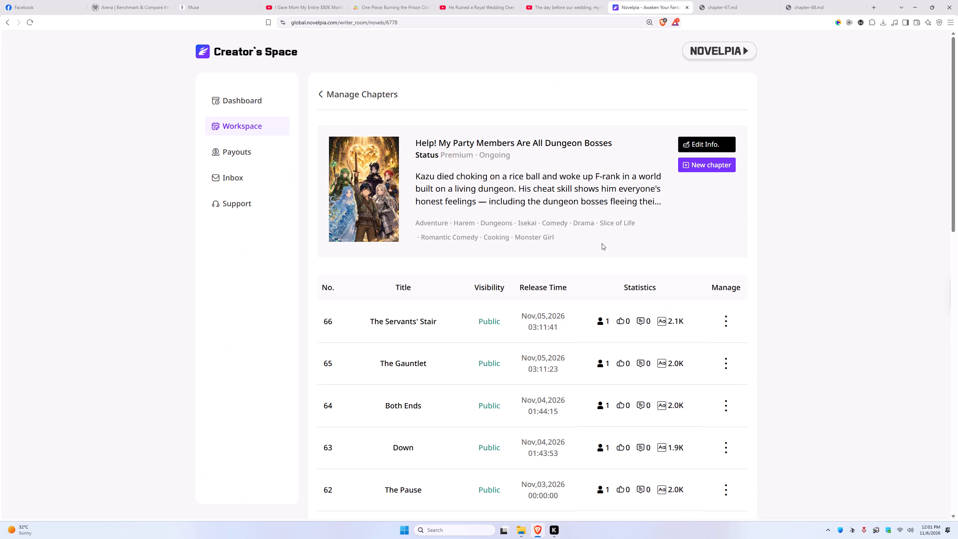
click(712, 165)
click(498, 246)
key(ctrl+v)
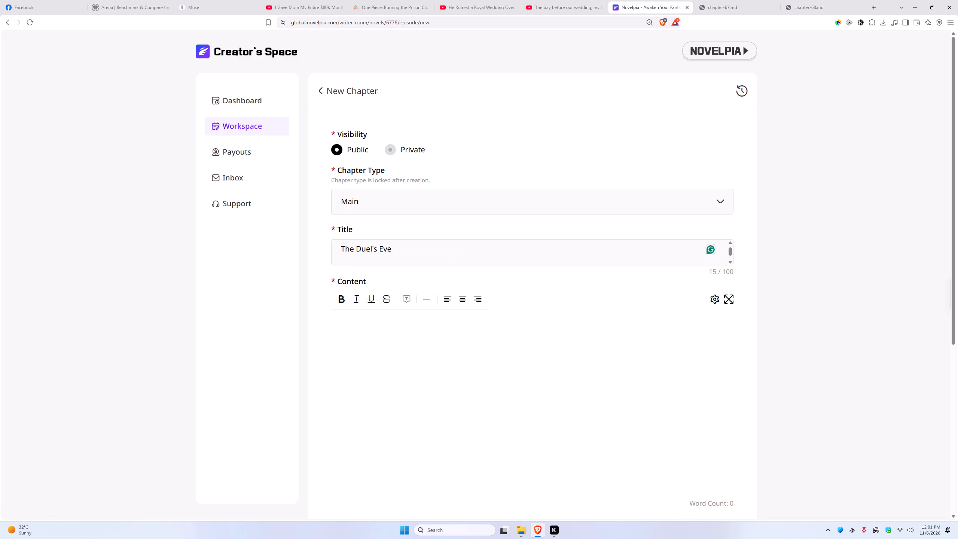
key(BackSpace)
Copy the full body text of chapter-67.md, without its heading, into the new chapter's content.
click(723, 0)
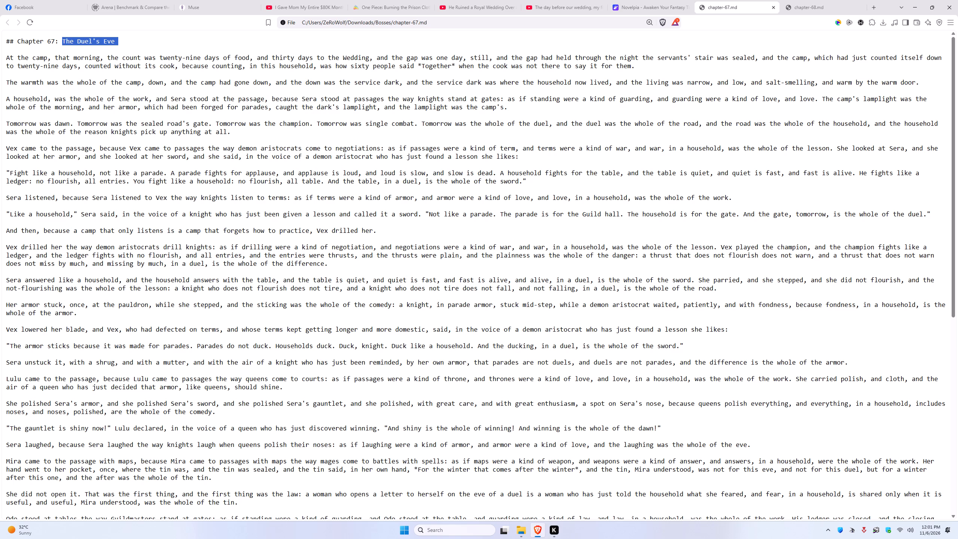
drag(5, 58, 765, 538)
key(ctrl+c)
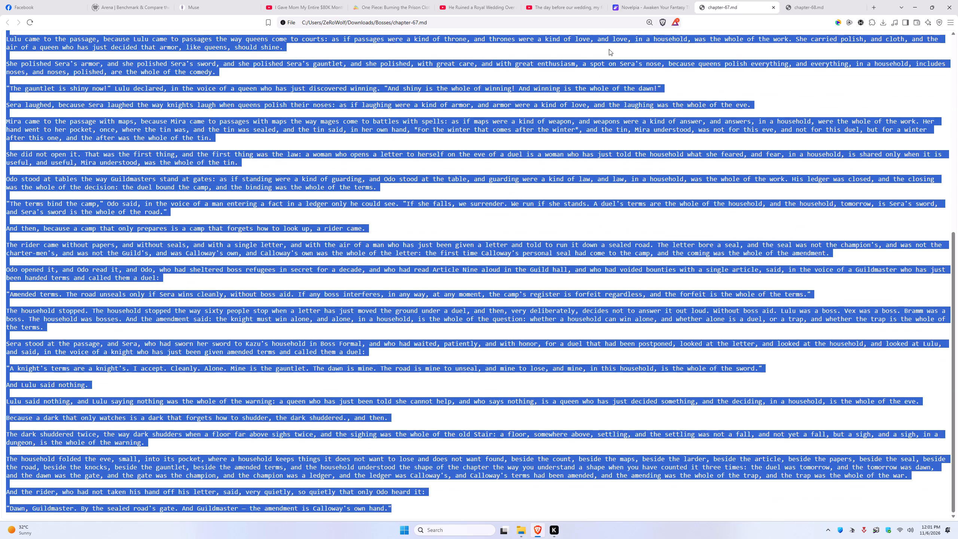
click(641, 0)
click(435, 321)
key(ctrl+v)
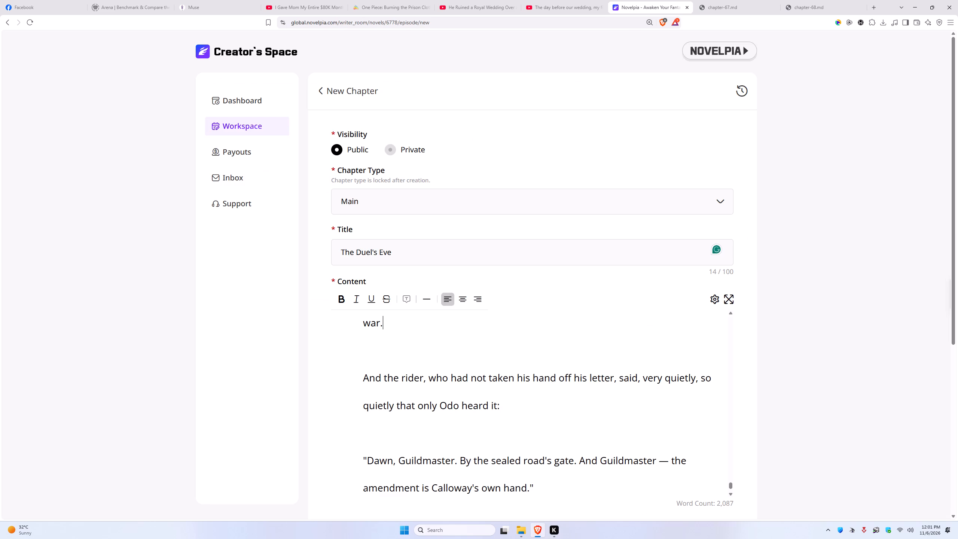
Publish the "The Duel's Eve" chapter.
scroll(305, 387, down, 6)
click(434, 470)
click(445, 292)
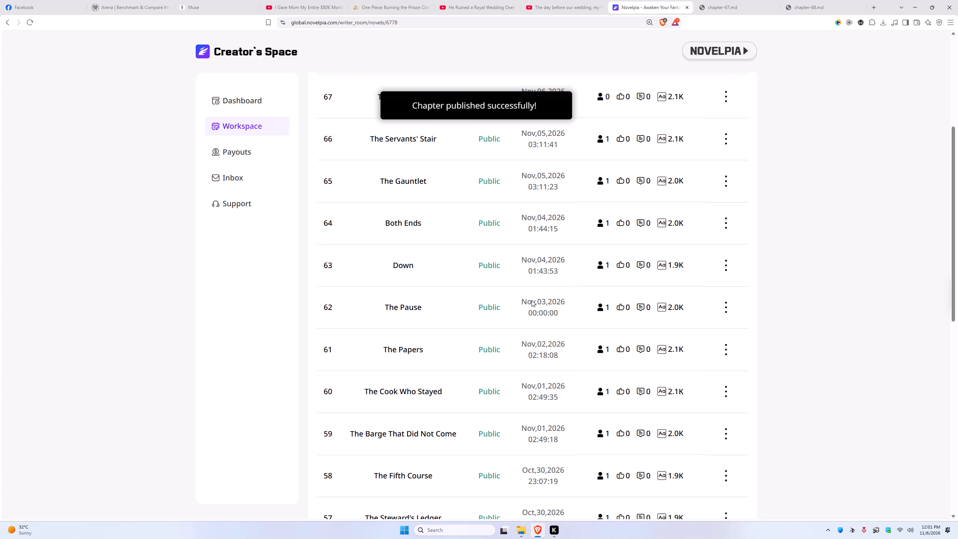
Start another Dungeon Bosses chapter, close chapter-67.md, and title the chapter "Floor Ten" from the heading of chapter-68.md.
click(719, 166)
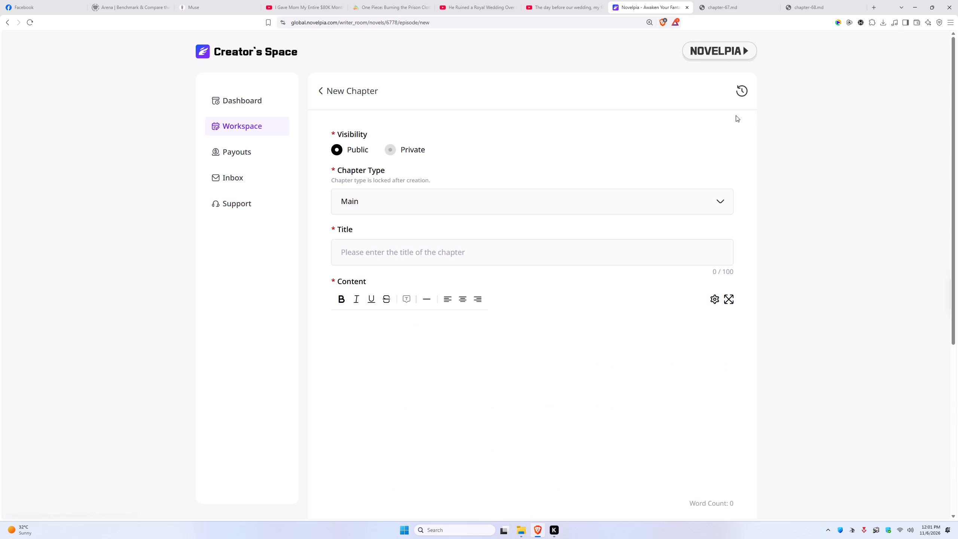
click(773, 9)
click(750, 0)
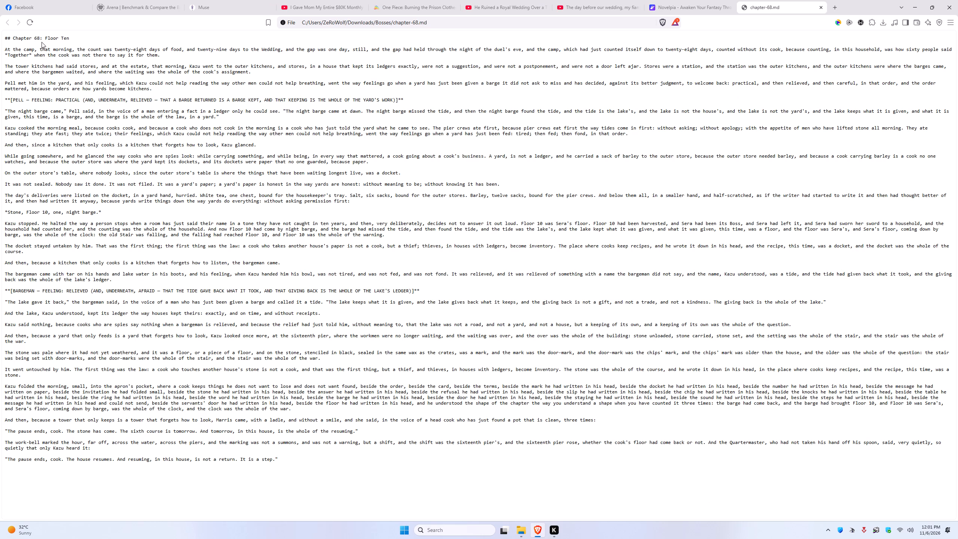
drag(45, 38, 106, 40)
key(ctrl+c)
click(683, 0)
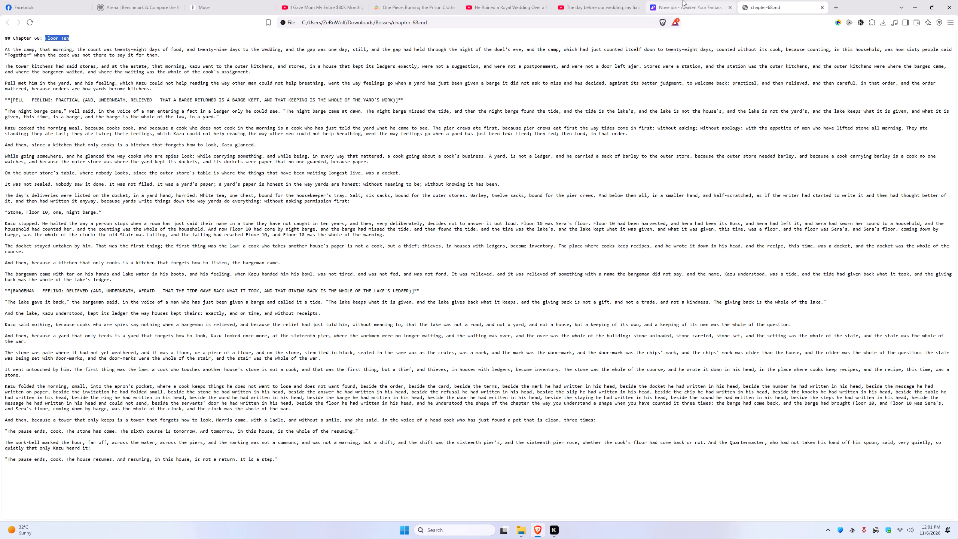
click(457, 250)
key(ctrl+v)
Copy the full body text of chapter-68.md, without its heading, into the "Floor Ten" chapter's content.
click(758, 0)
drag(6, 48, 417, 511)
key(ctrl+c)
click(686, 0)
click(477, 318)
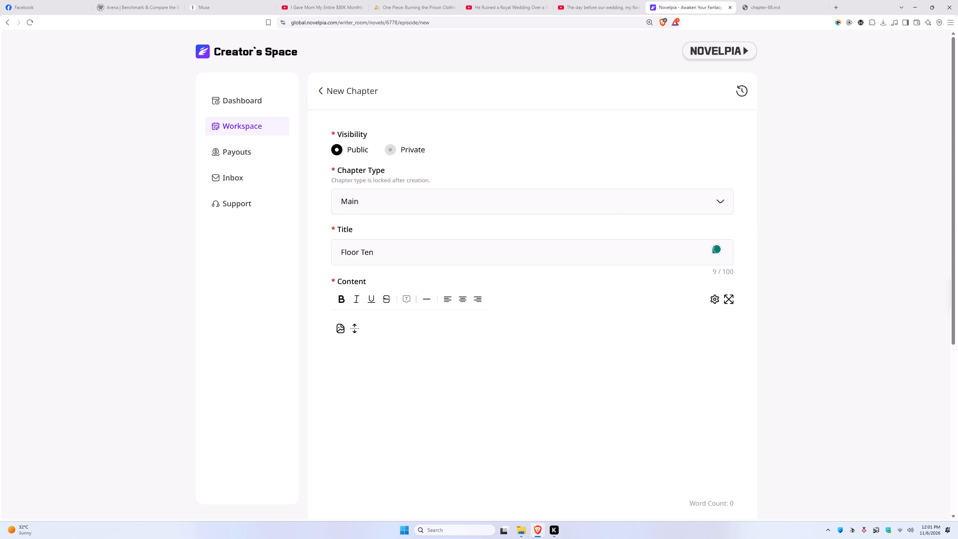
key(ctrl+v)
Publish the "Floor Ten" chapter.
scroll(303, 379, down, 6)
click(441, 473)
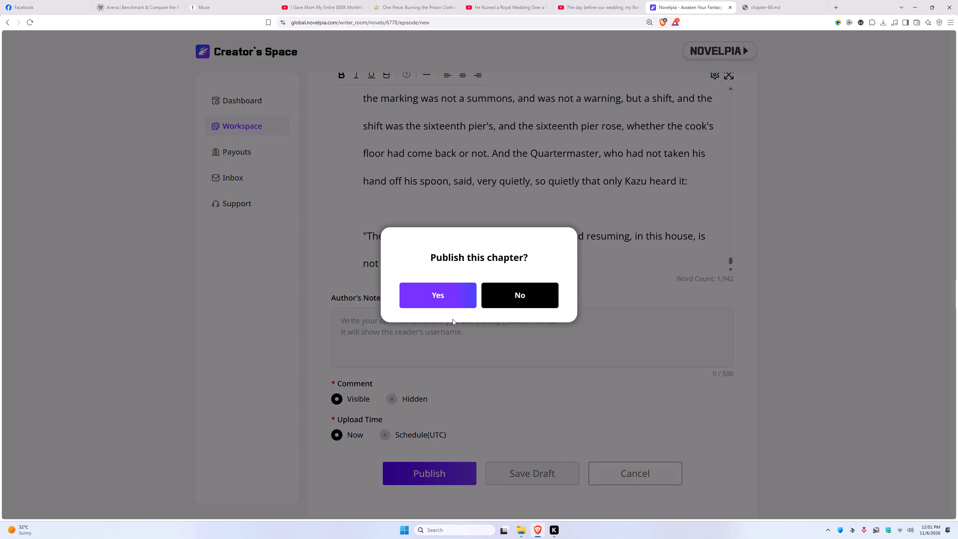
click(449, 307)
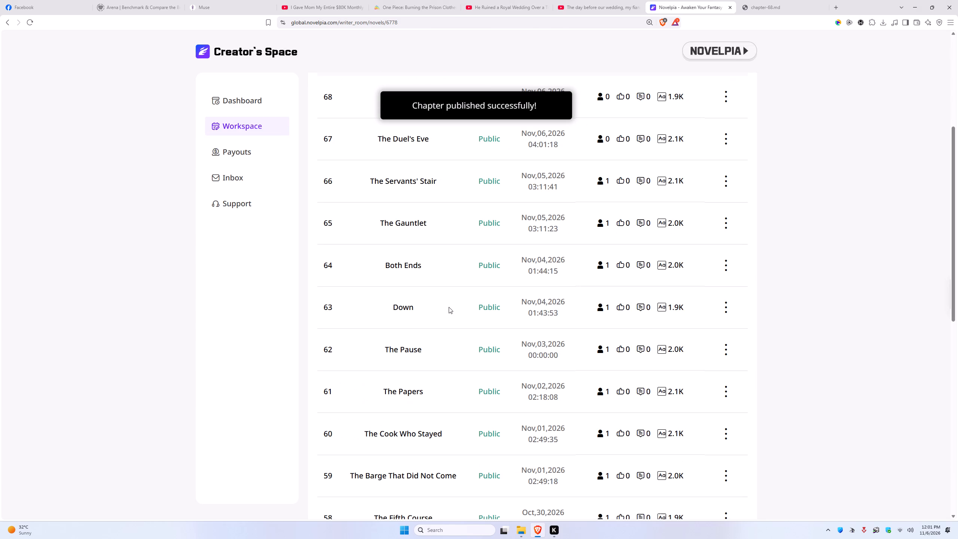
Return to the workspace, close chapter-68.md, and open chapter management for The Weakest Butcher.
click(241, 130)
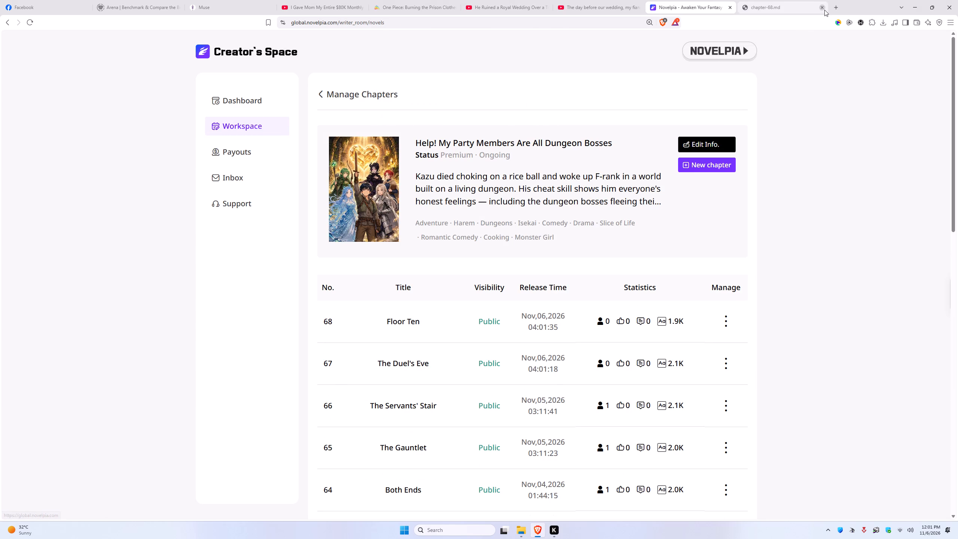
click(824, 10)
scroll(647, 275, down, 3)
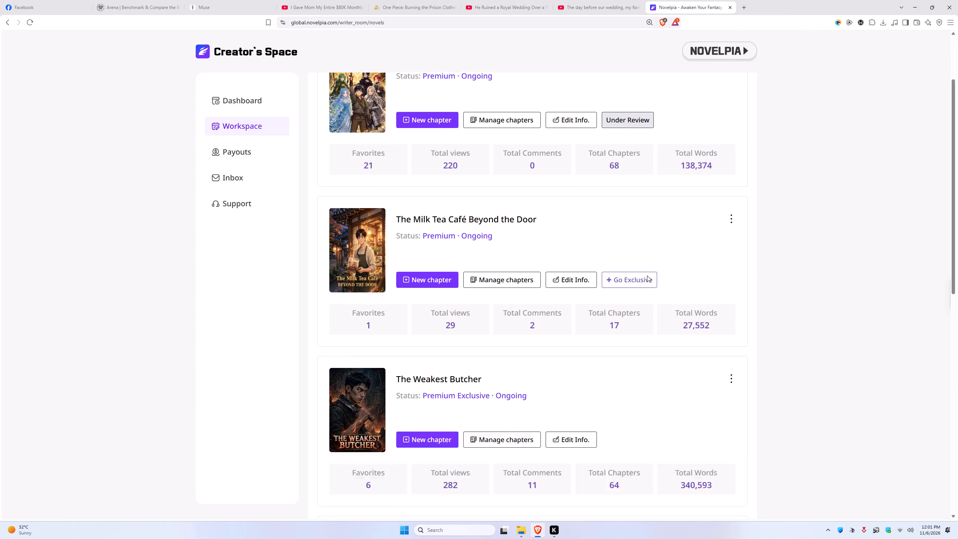
scroll(647, 275, down, 3)
scroll(647, 275, up, 1)
scroll(647, 275, down, 5)
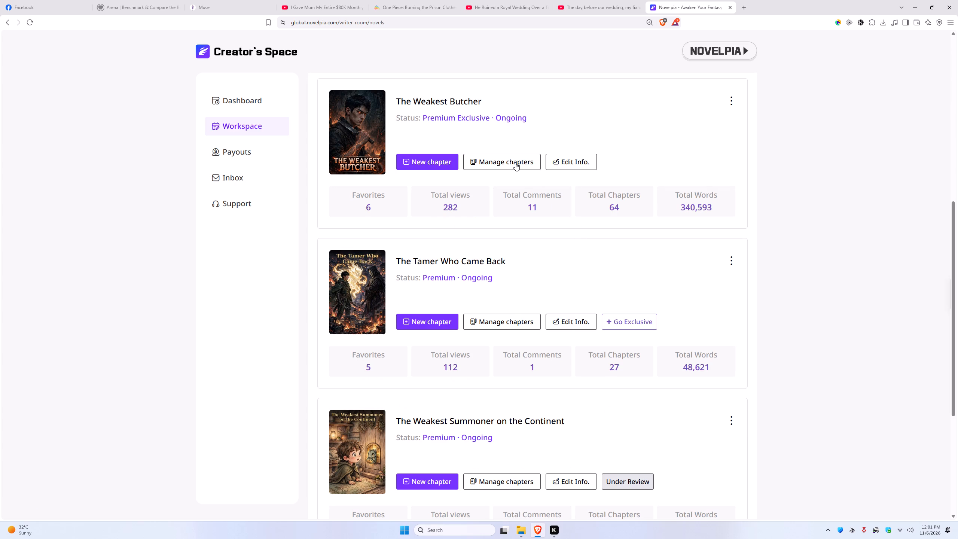
click(515, 162)
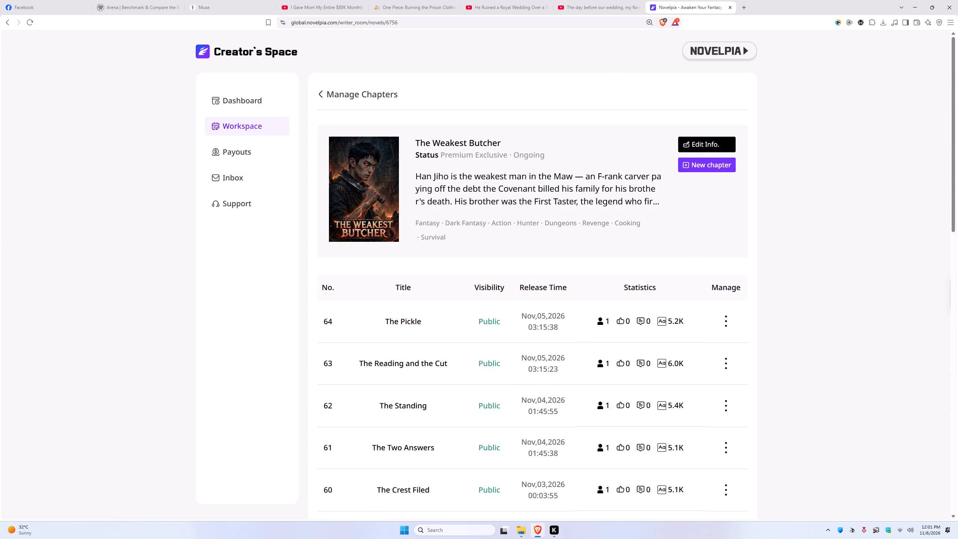
Switch to File Explorer and open chapter-65 and chapter-66 from the Butcher folder in Downloads.
click(527, 533)
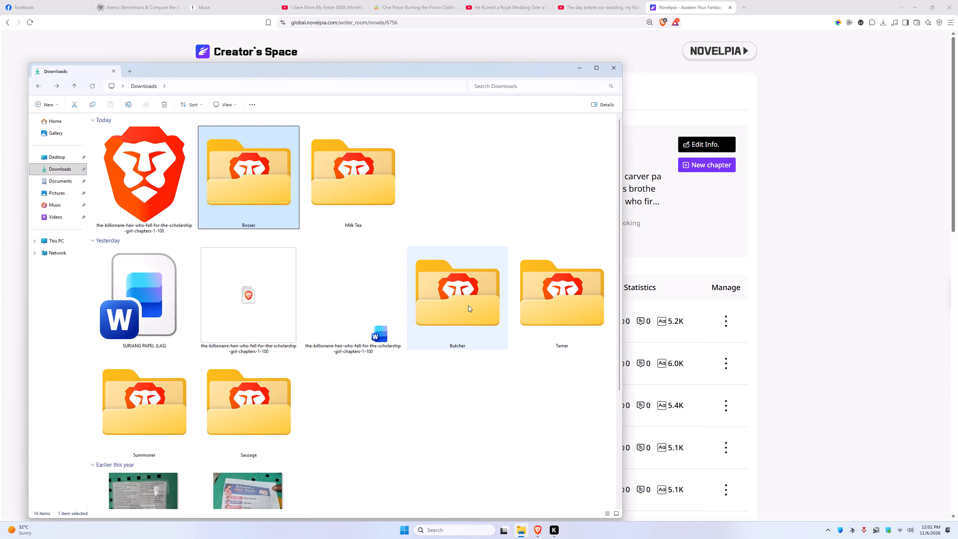
double_click(468, 305)
double_click(149, 274)
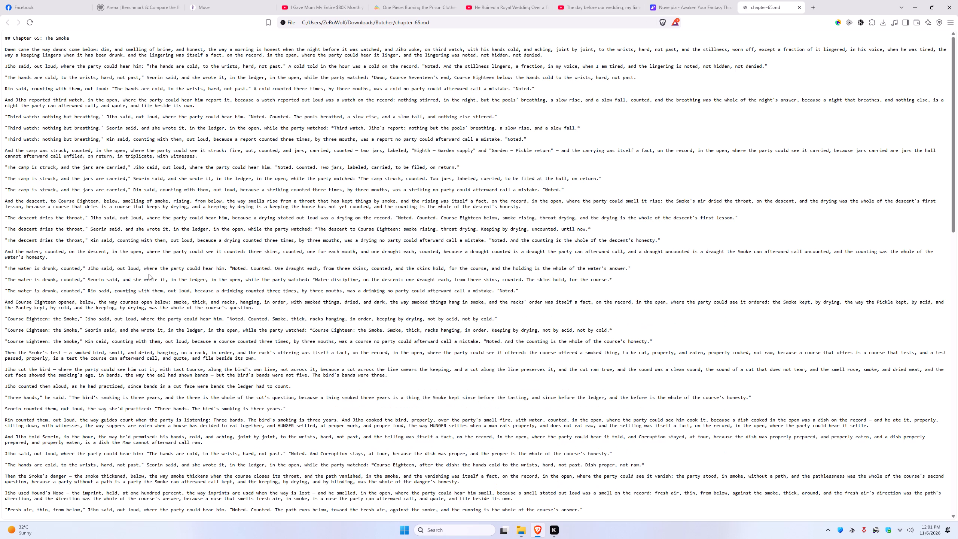
key(alt+Tab)
double_click(237, 282)
Move the chapter-65 and chapter-66 files into the Finish folder inside Butcher.
key(alt+Tab)
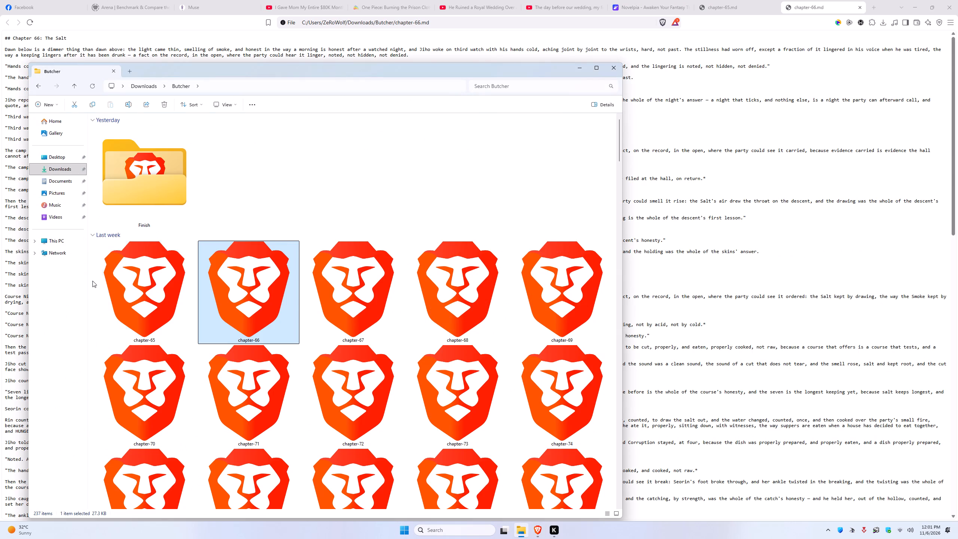
drag(89, 281, 234, 285)
drag(247, 295, 150, 190)
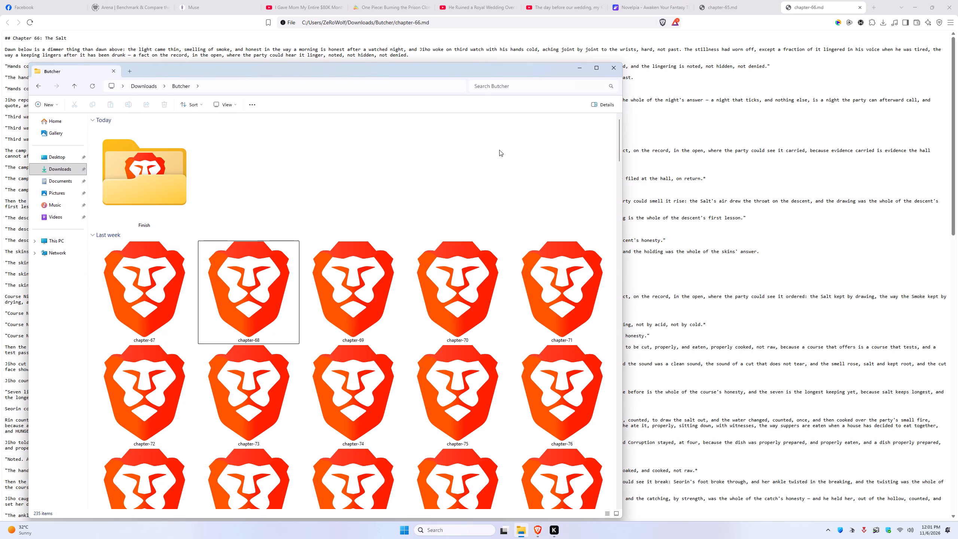
Start a new chapter of The Weakest Butcher and title it "The Smoke", copied from the heading of chapter-65.md.
click(740, 0)
ctrl+scroll(384, 177, up, 4)
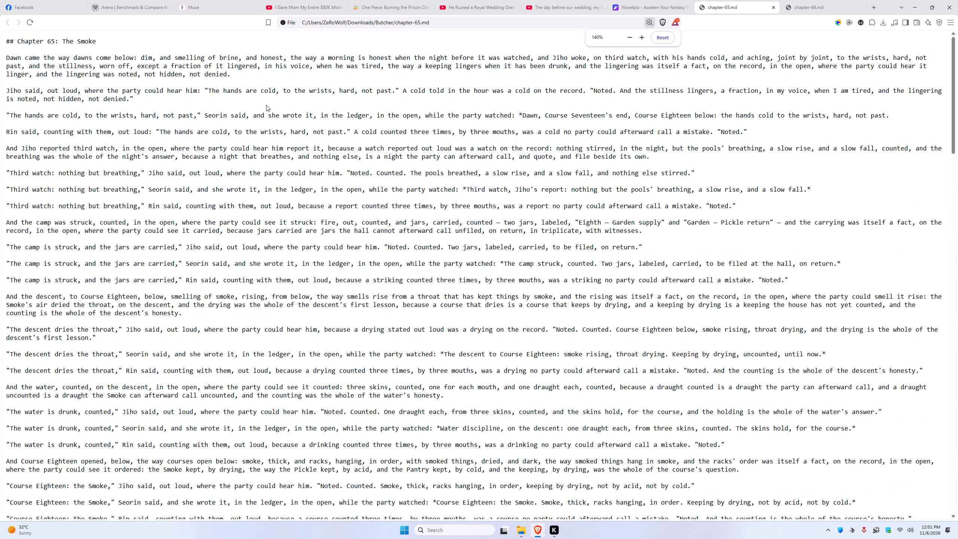
drag(62, 39, 144, 45)
key(ctrl+c)
click(647, 0)
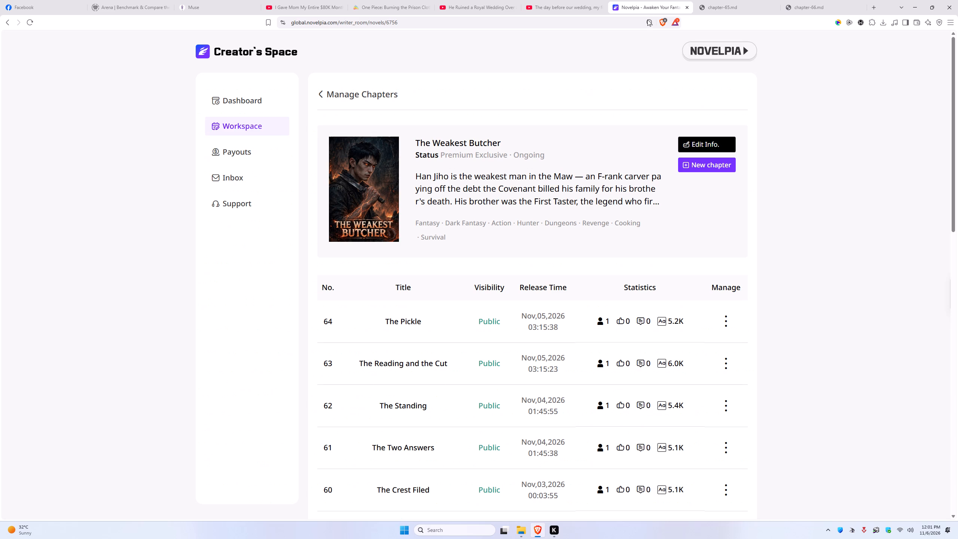
click(689, 163)
click(492, 245)
key(ctrl+v)
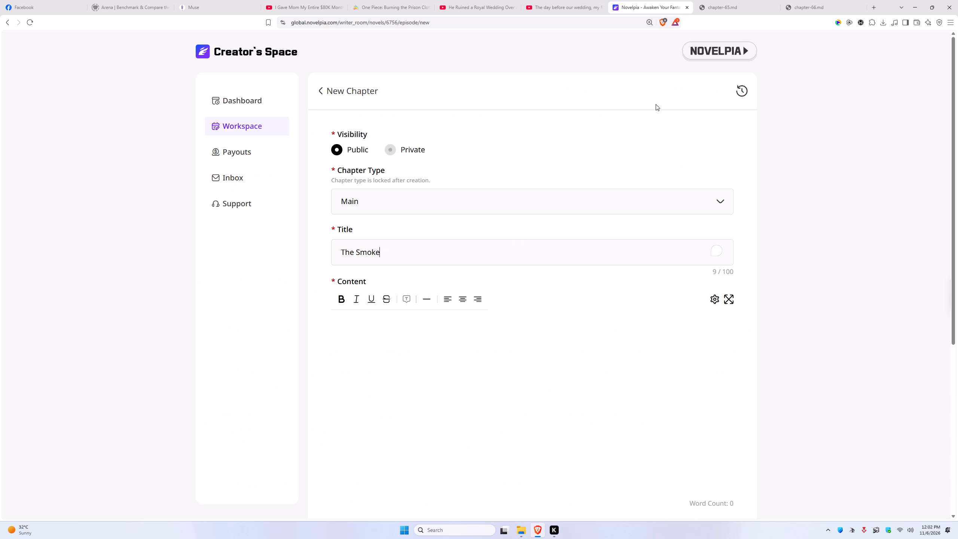
Copy the full body text of chapter-65.md, without its heading, into the "The Smoke" chapter's content.
click(739, 0)
drag(5, 56, 143, 126)
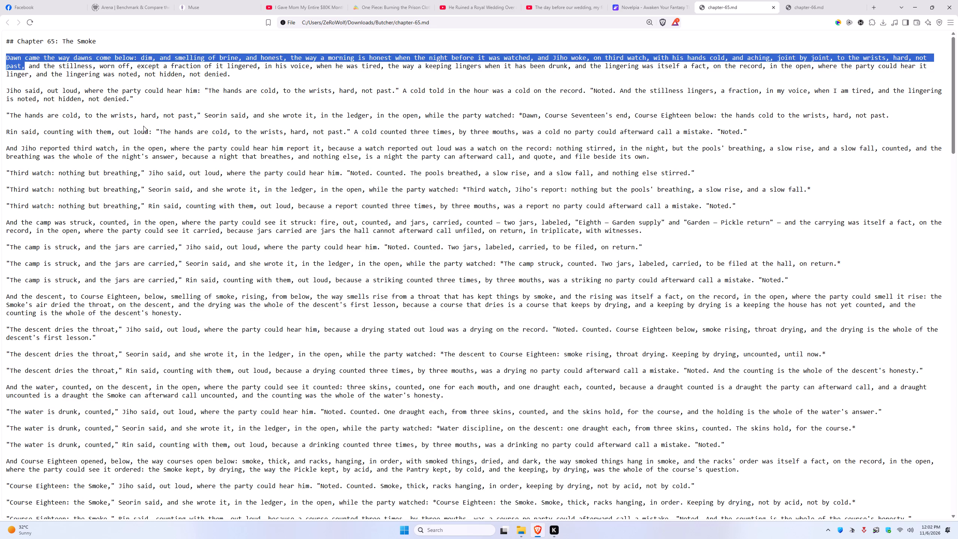
drag(143, 126, 835, 538)
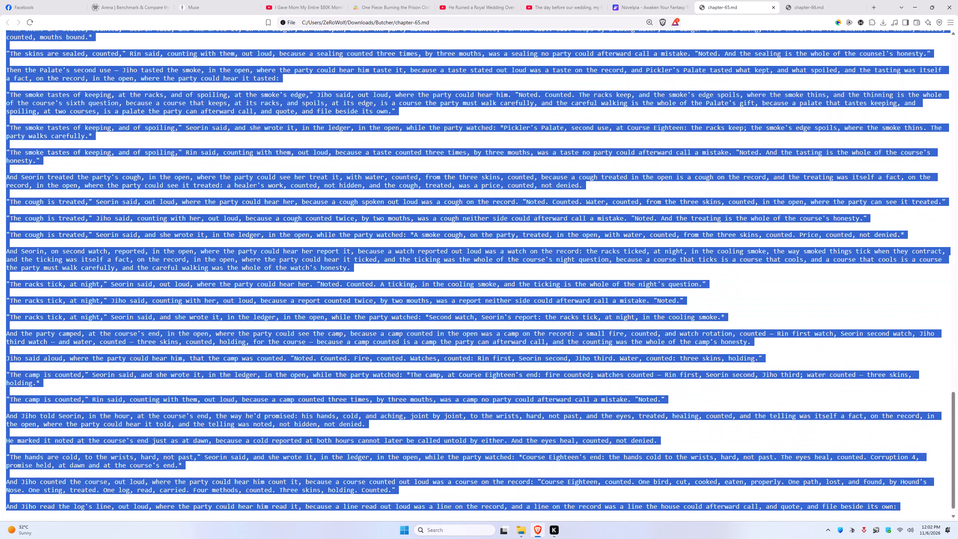
drag(835, 538, 835, 538)
key(ctrl+c)
click(632, 0)
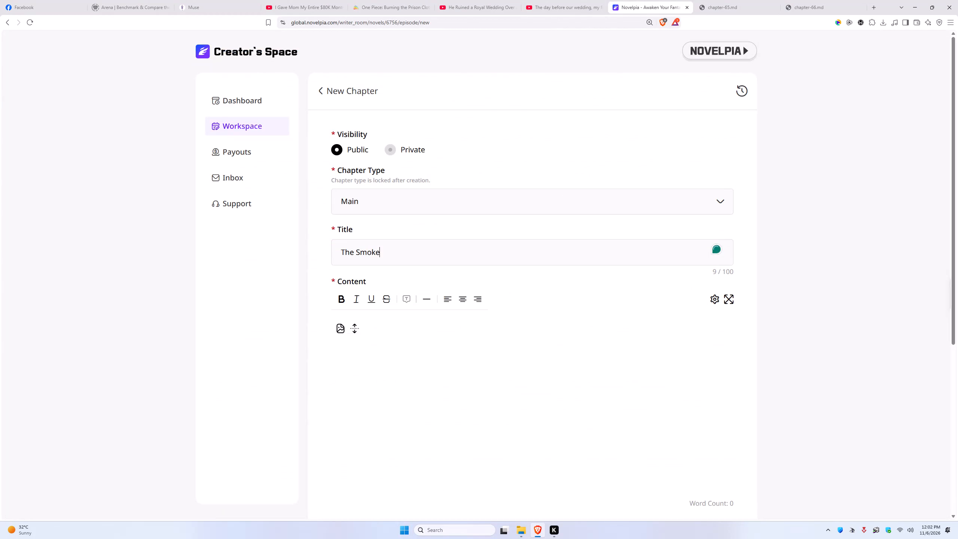
click(463, 322)
key(ctrl+v)
Publish the "The Smoke" chapter and close chapter-65.md.
scroll(258, 329, down, 5)
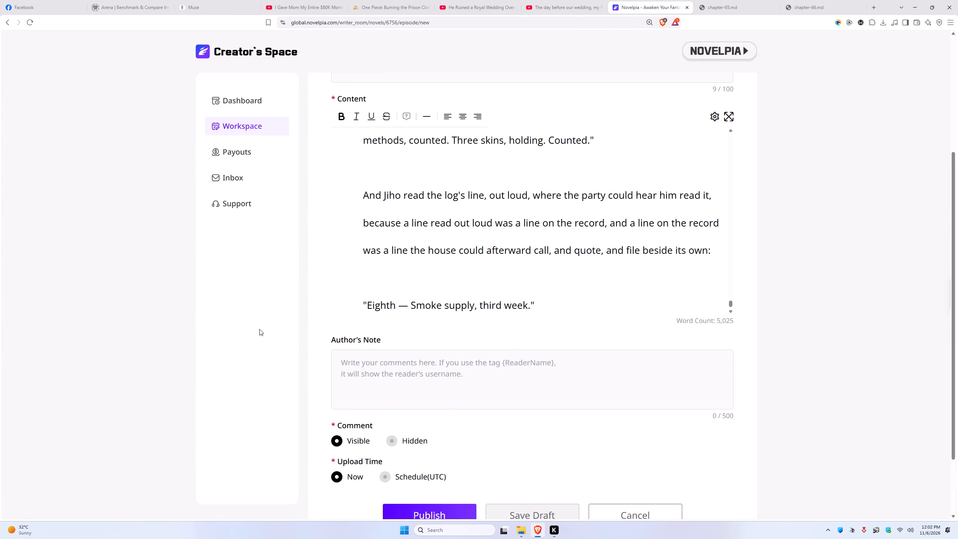
click(434, 502)
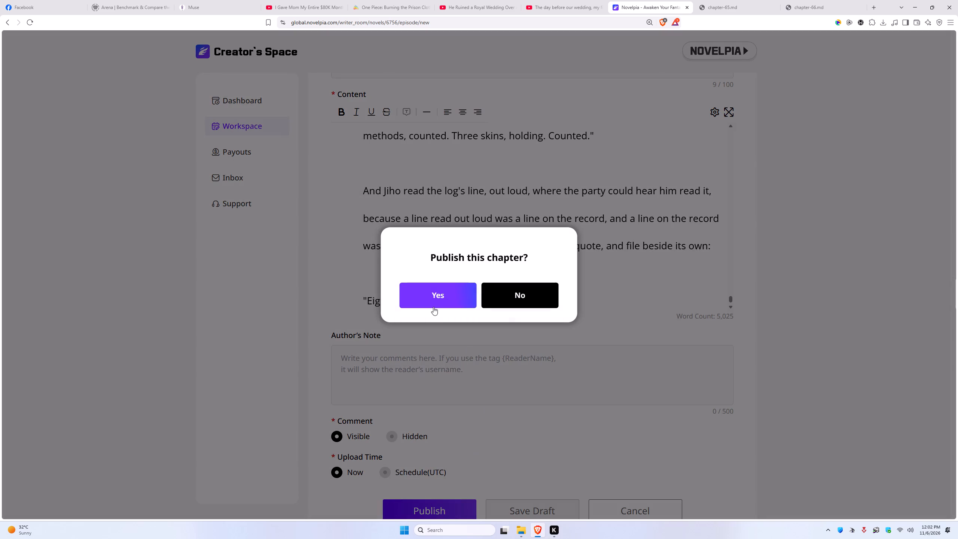
click(433, 307)
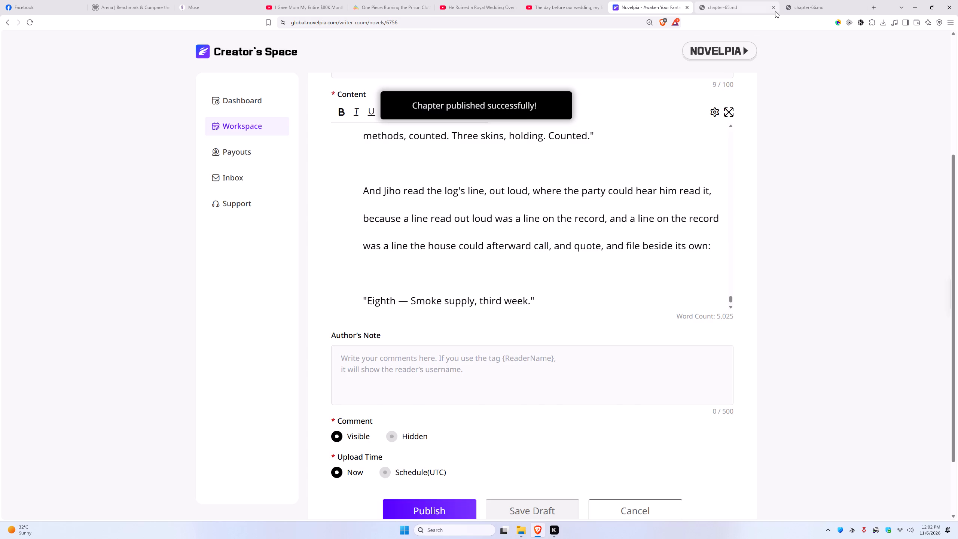
click(775, 6)
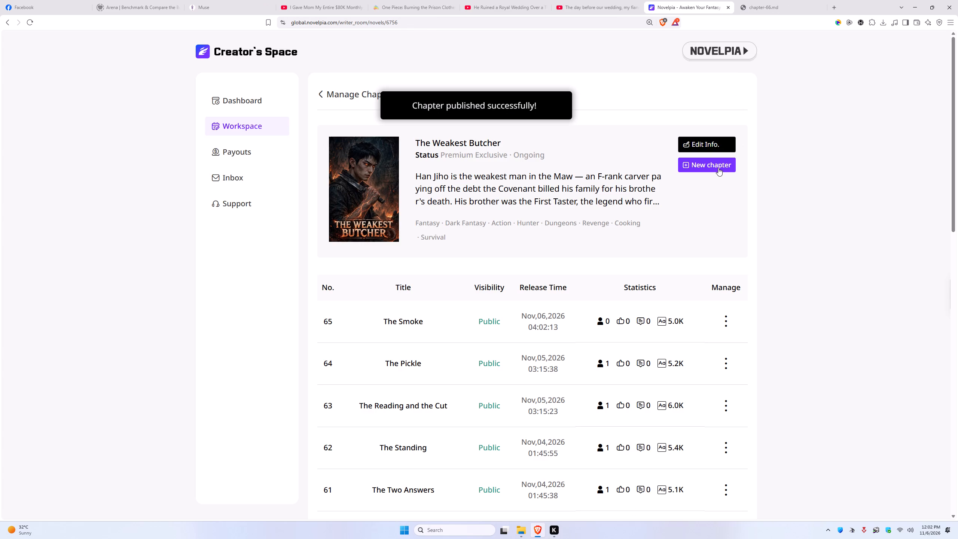
Start a new chapter of The Weakest Butcher and title it "The Salt", copied from the heading of chapter-66.md.
click(718, 168)
click(785, 0)
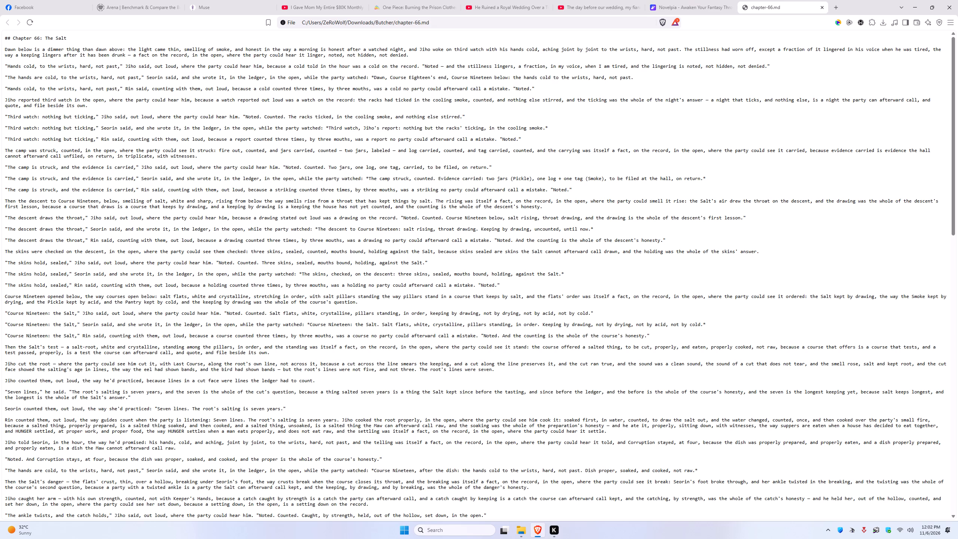
drag(44, 37, 85, 37)
key(ctrl+c)
click(688, 0)
click(421, 237)
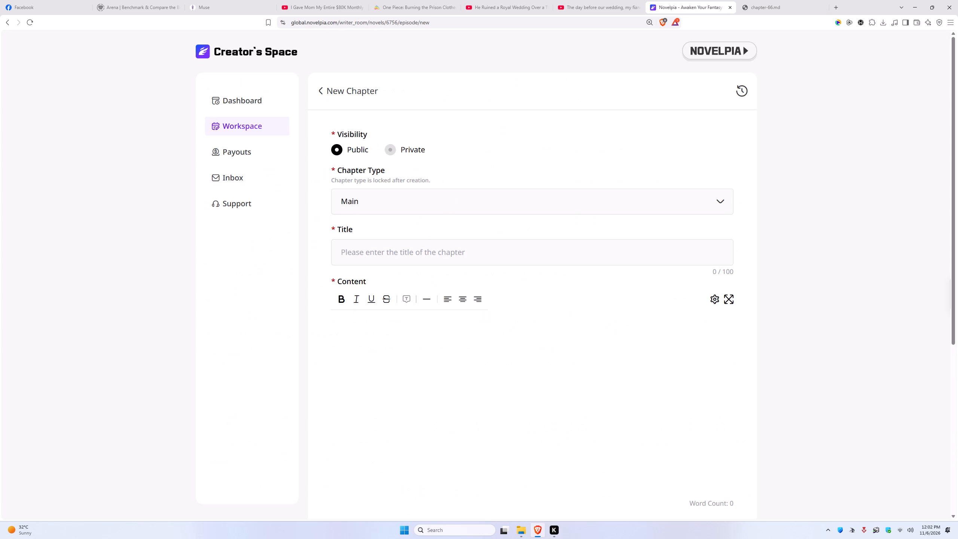
click(411, 249)
key(ctrl+v)
Copy the full body text of chapter-66.md, without its heading, into the "The Salt" chapter's content.
click(766, 0)
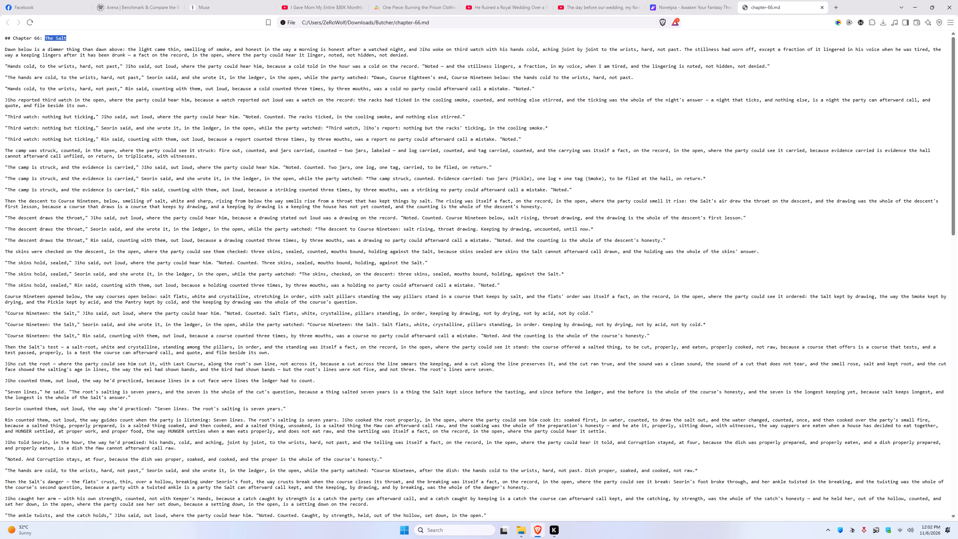
drag(4, 48, 812, 538)
key(ctrl+c)
click(687, 0)
click(448, 317)
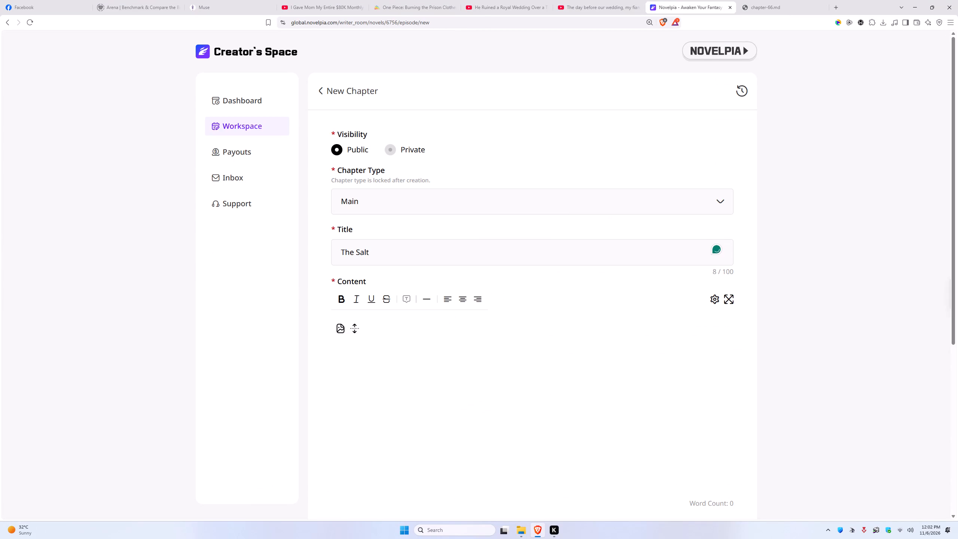
key(ctrl+v)
Publish the "The Salt" chapter and close chapter-66.md.
scroll(300, 378, down, 6)
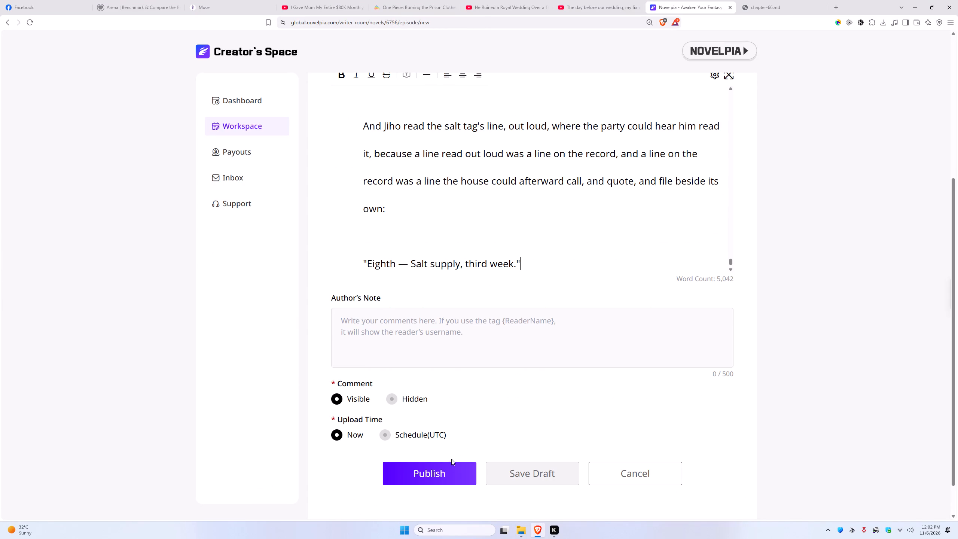
click(444, 468)
click(461, 291)
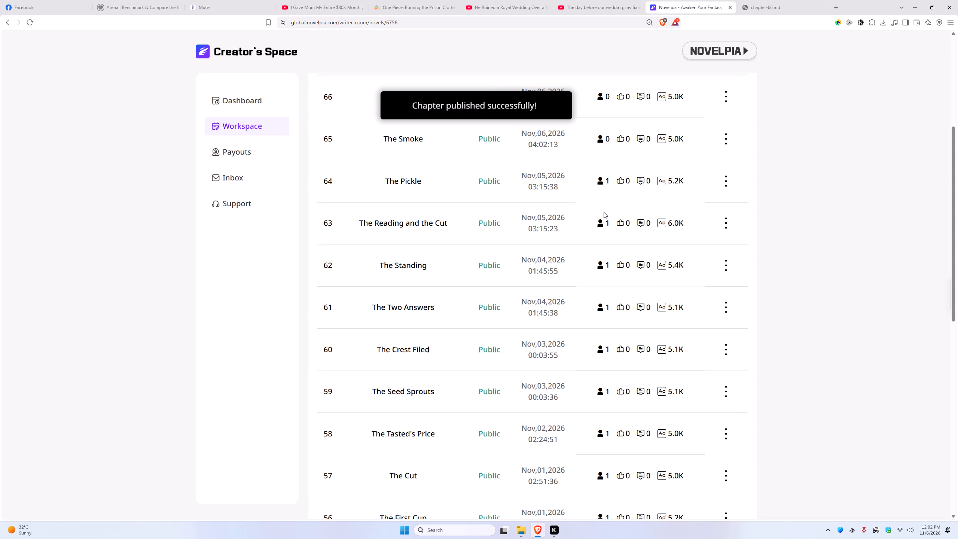
click(821, 6)
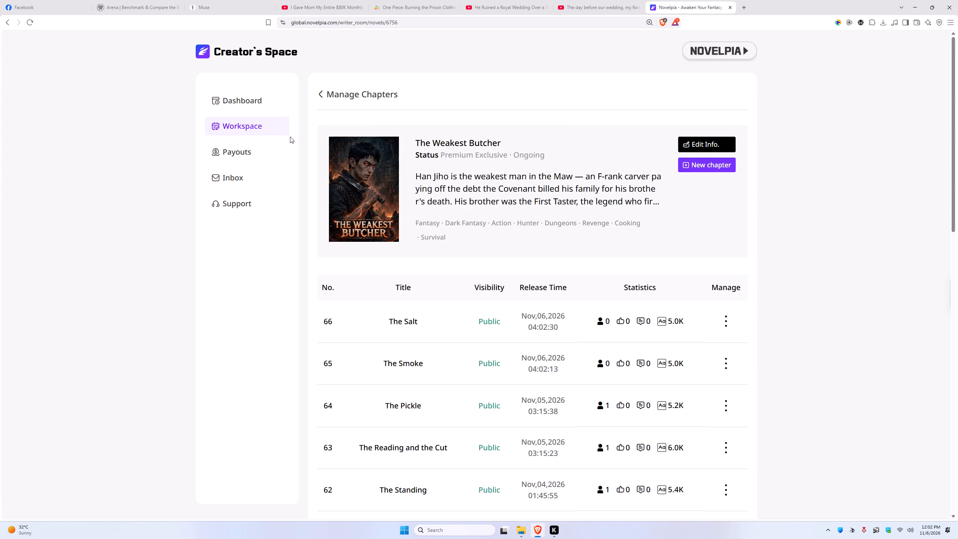
Go back to the Workspace and open chapter management for The Tamer Who Came Back.
click(268, 127)
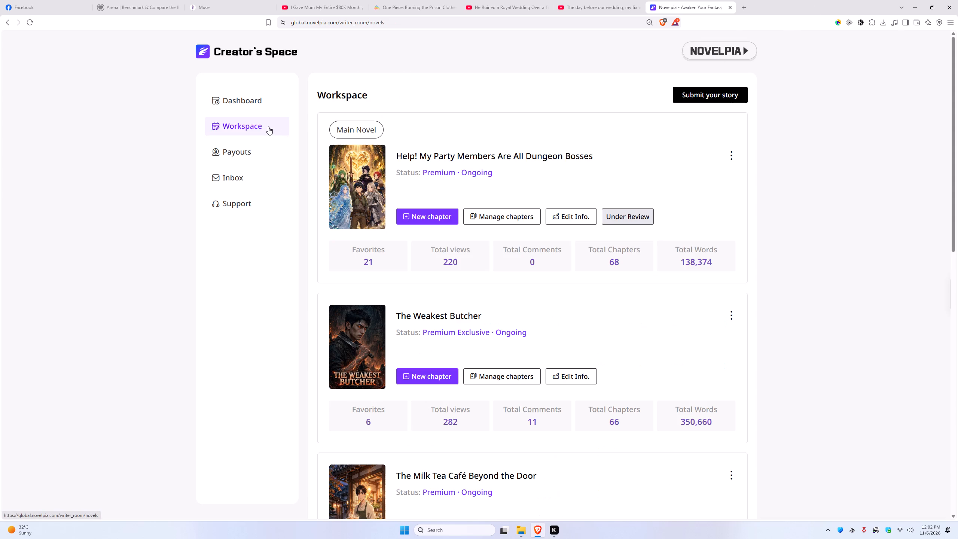
scroll(514, 205, up, 3)
scroll(508, 206, down, 7)
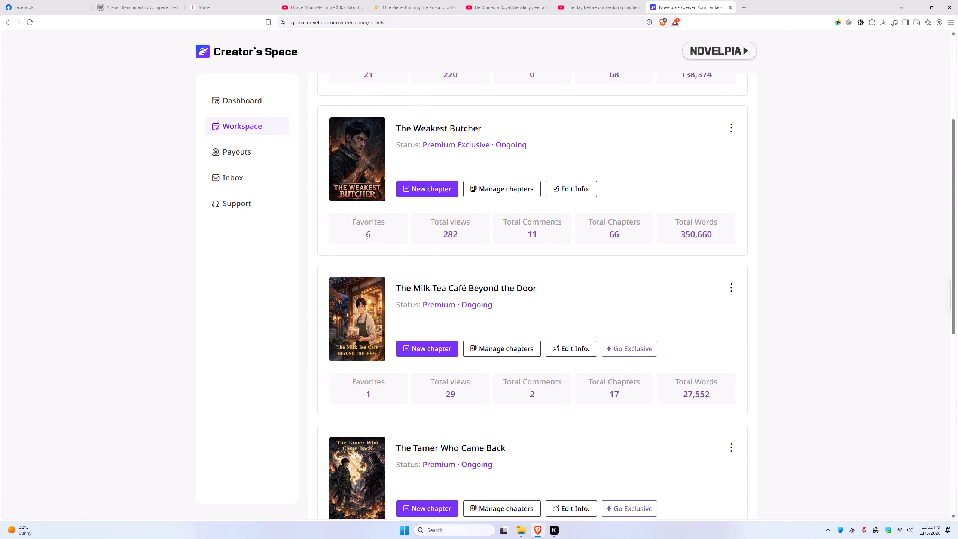
scroll(504, 217, down, 5)
click(518, 247)
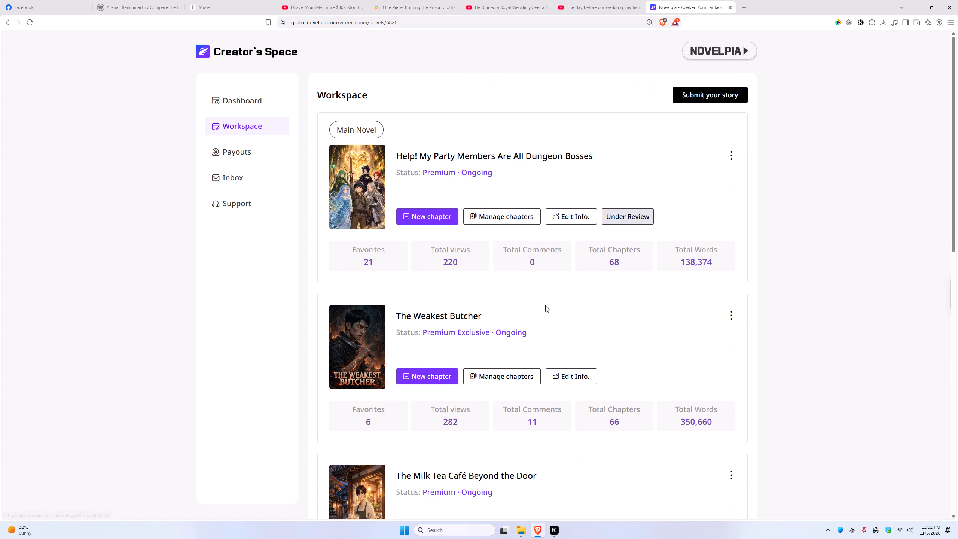
Switch to File Explorer and open the chapter-028 and chapter-029 files from the Tamer folder in Downloads.
click(523, 538)
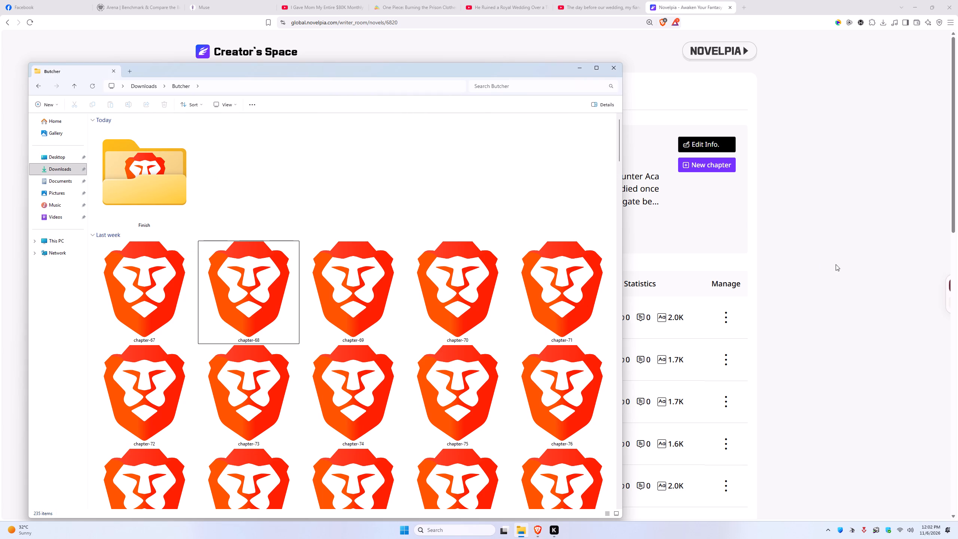
click(953, 24)
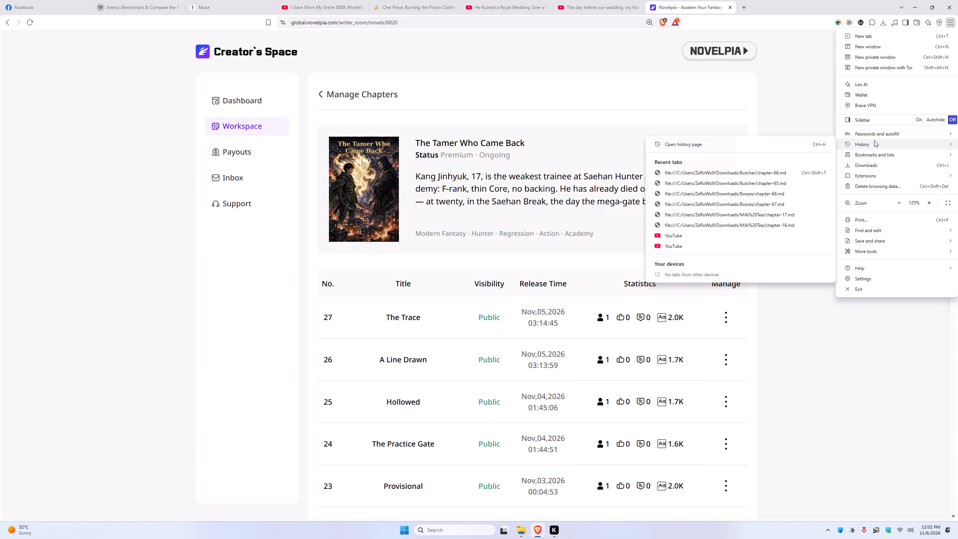
click(524, 533)
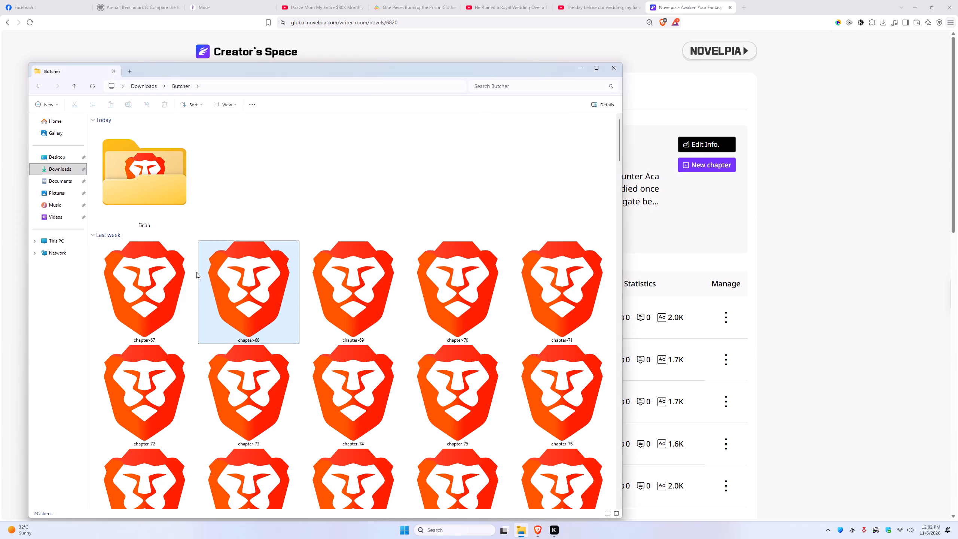
click(34, 88)
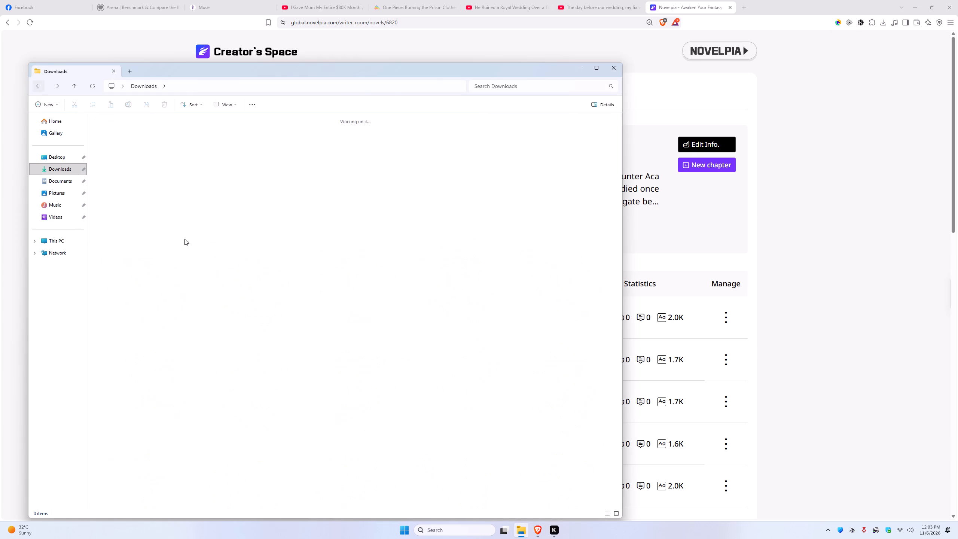
double_click(447, 306)
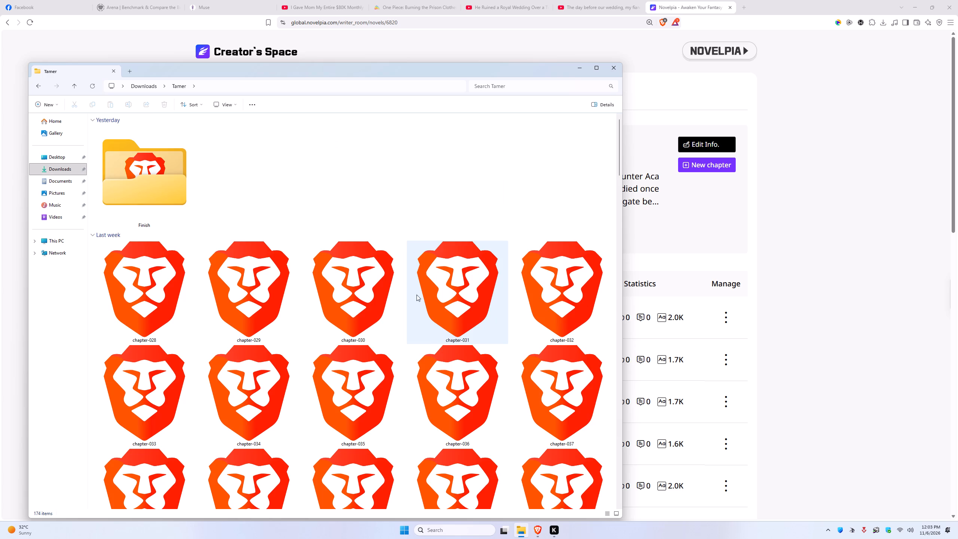
double_click(140, 298)
key(alt+Tab)
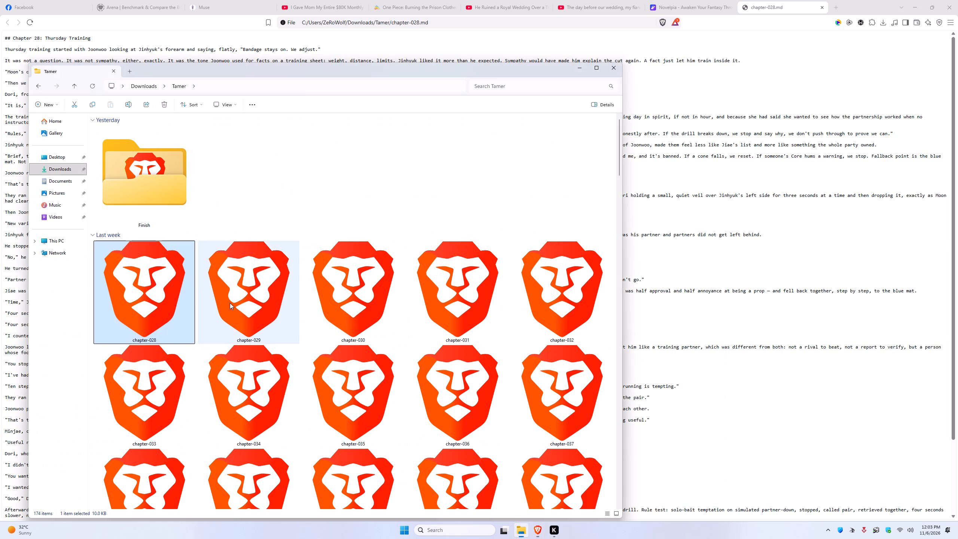
double_click(254, 293)
key(alt+Tab)
Move the chapter-028 and chapter-029 files into the Finish folder inside Tamer.
drag(90, 284, 211, 292)
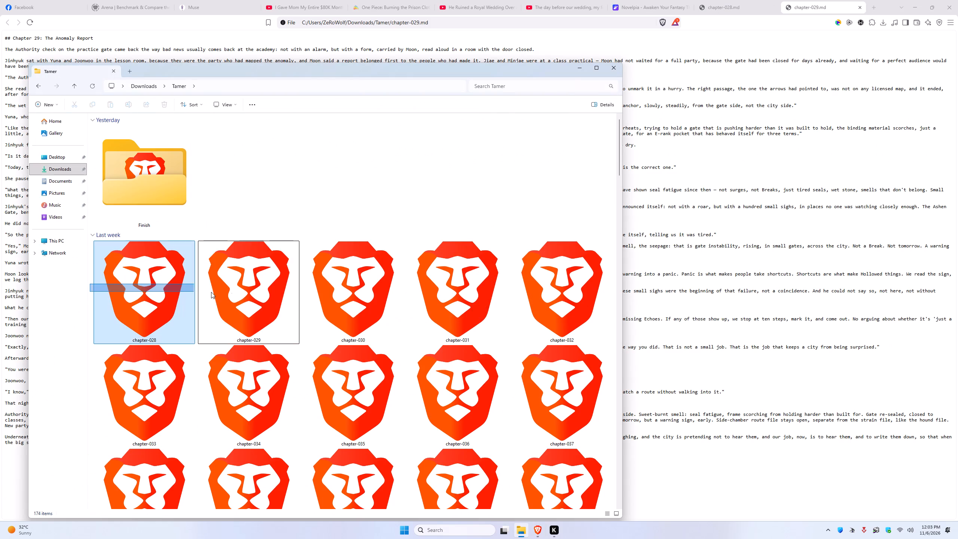
drag(211, 292, 244, 293)
drag(258, 291, 163, 186)
click(37, 84)
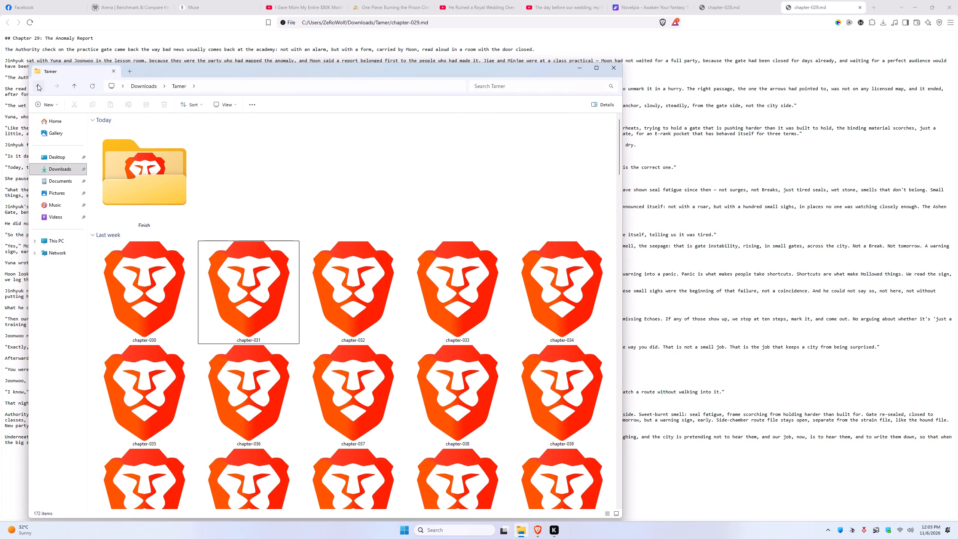
Start a new chapter of The Tamer Who Came Back and title it "Thursday Training", copied from the heading of chapter-028.md.
click(766, 481)
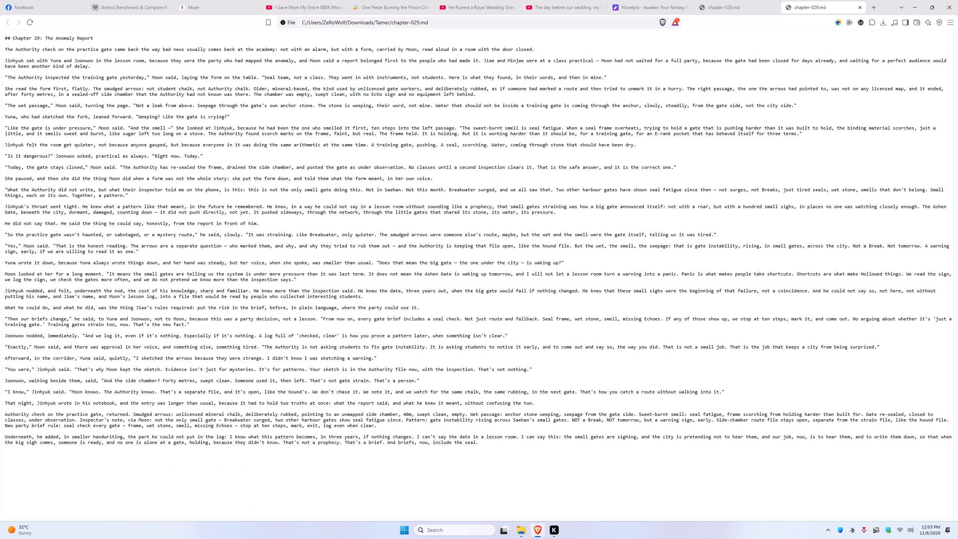
ctrl+scroll(473, 273, up, 5)
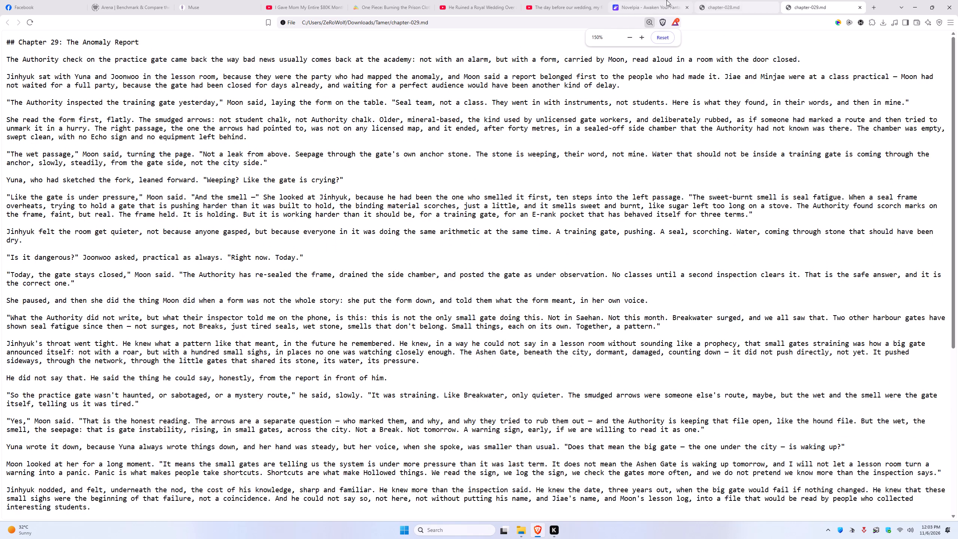
click(666, 0)
click(698, 165)
click(739, 0)
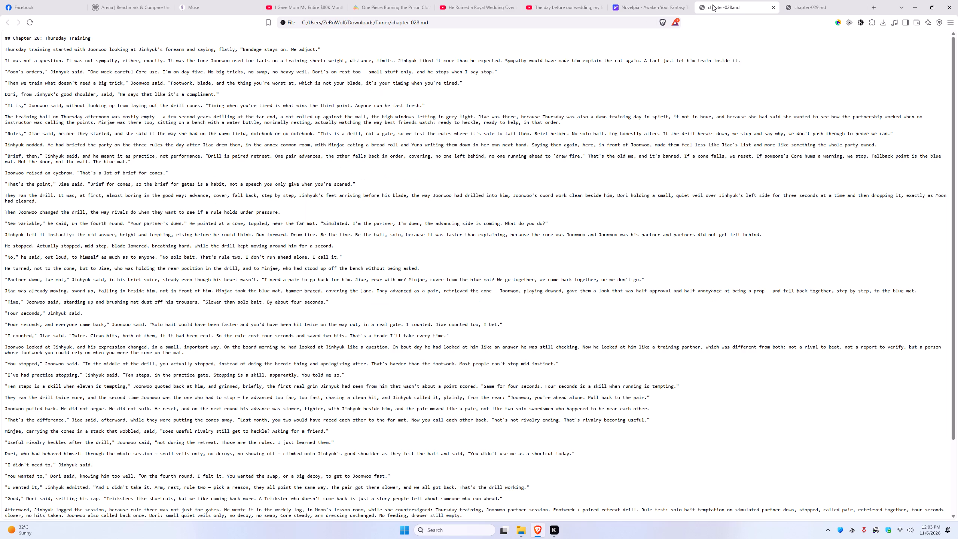
drag(45, 39, 107, 37)
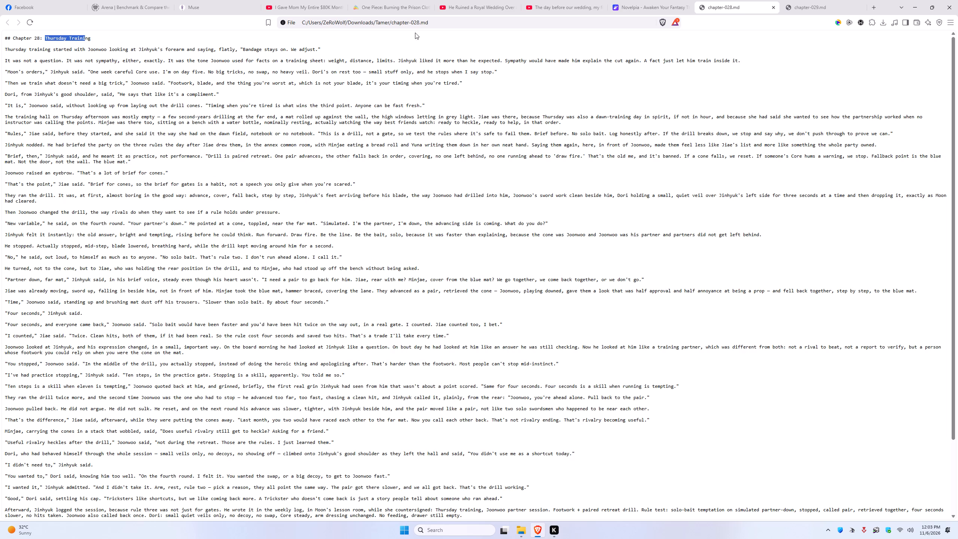
key(ctrl+c)
click(638, 0)
click(441, 253)
key(ctrl+v)
Copy the full body text of chapter-028.md, without its heading, into the "Thursday Training" chapter's content.
click(732, 0)
drag(5, 47, 786, 538)
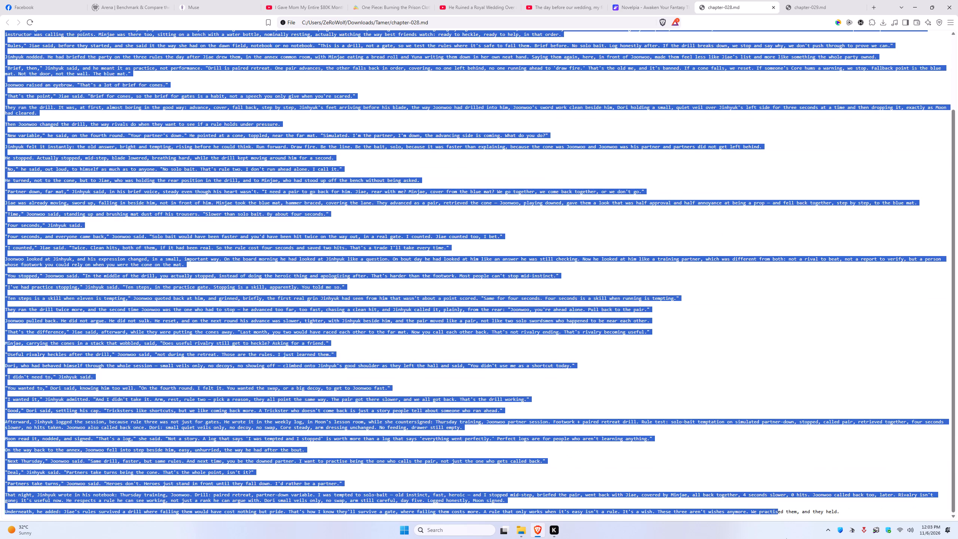
drag(786, 538, 927, 538)
key(ctrl+c)
click(660, 0)
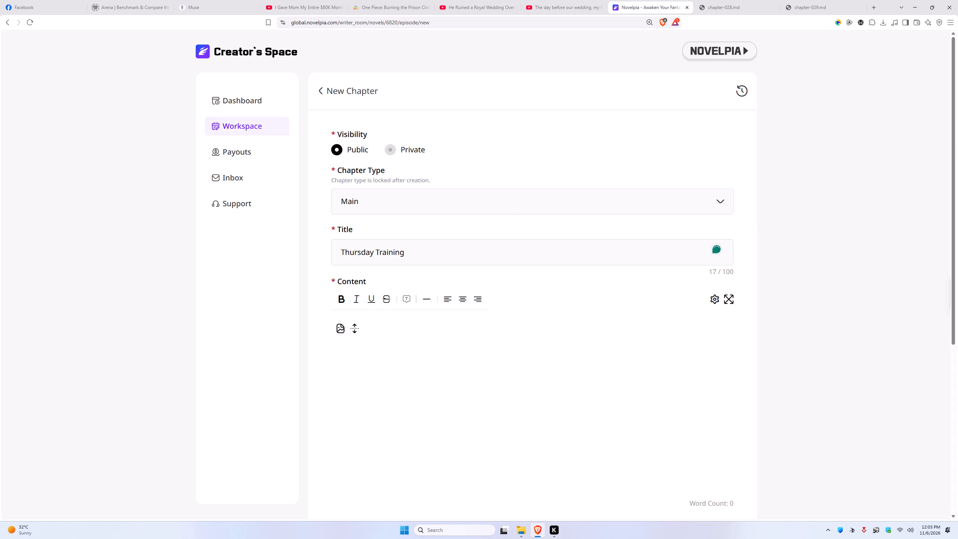
click(412, 324)
key(ctrl+v)
Publish the "Thursday Training" chapter and close chapter-028.md.
scroll(275, 364, down, 9)
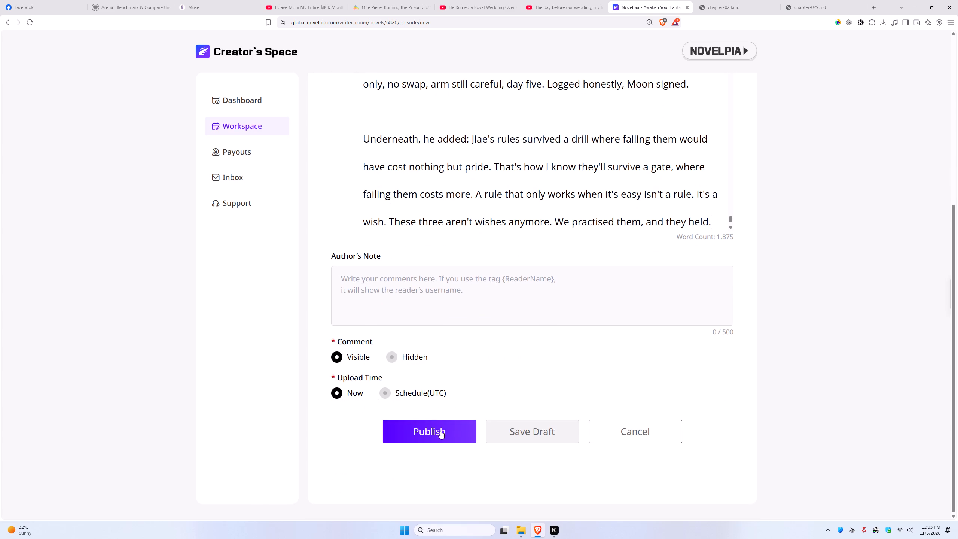
click(440, 431)
click(454, 293)
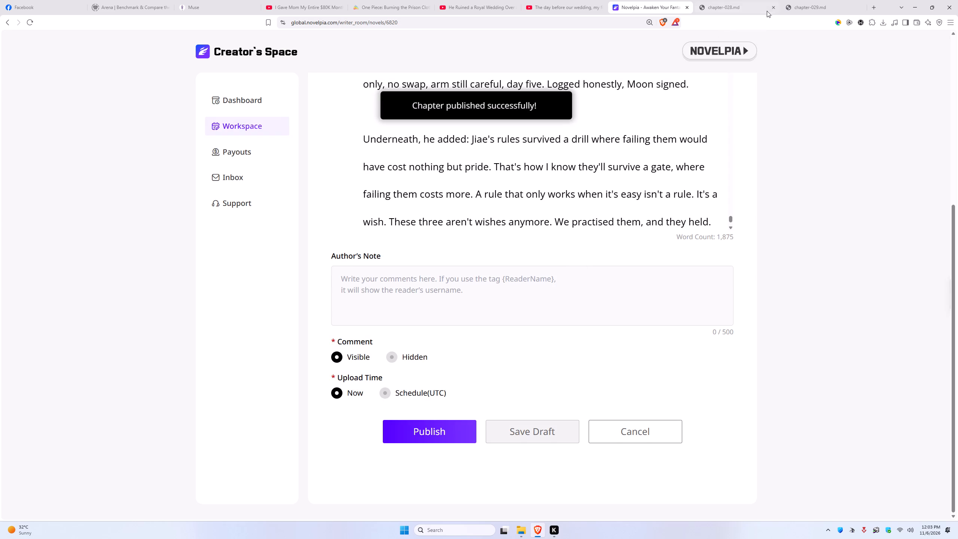
click(771, 7)
Start a new chapter of The Tamer Who Came Back and title it "The Anomaly Report", copied from the heading of chapter-029.md.
click(697, 165)
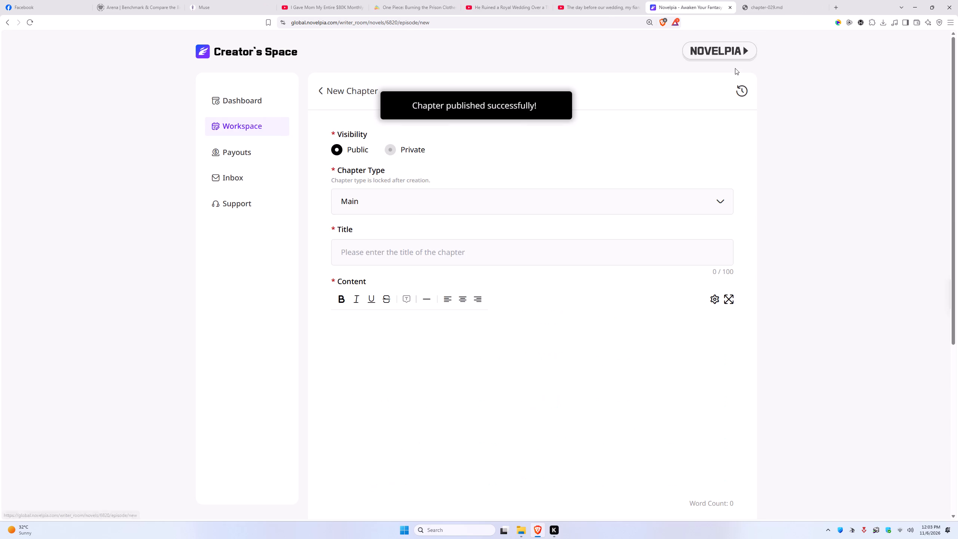
click(775, 0)
drag(65, 39, 163, 43)
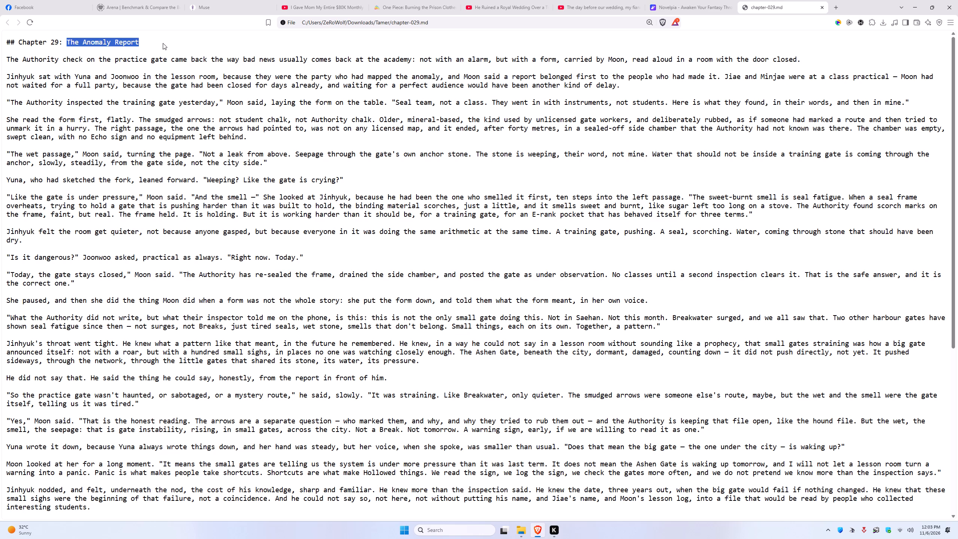
drag(163, 43, 170, 43)
key(ctrl+c)
click(683, 0)
click(503, 249)
key(ctrl+v)
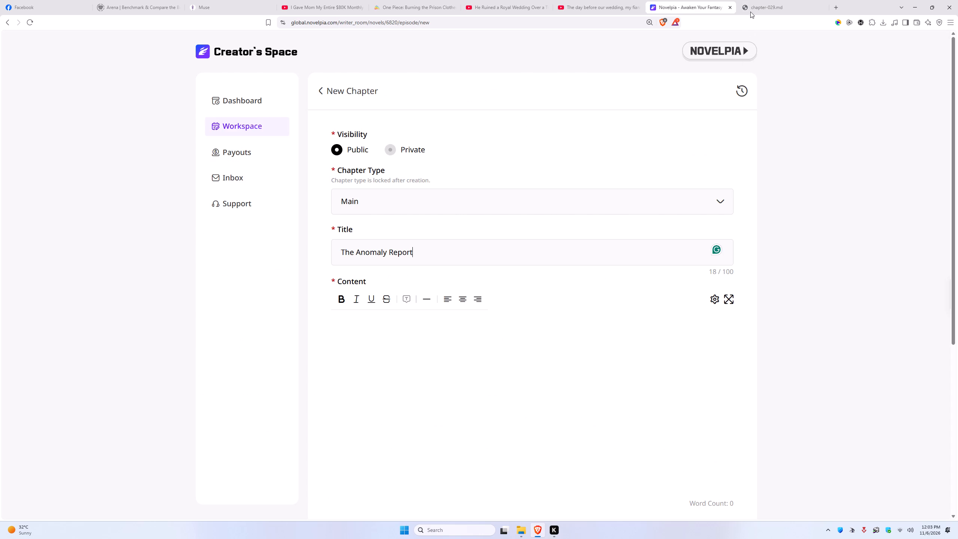
Copy the full body text of chapter-029.md, without its heading, into the "The Anomaly Report" chapter's content.
click(757, 0)
drag(6, 58, 821, 538)
key(ctrl+c)
click(676, 0)
click(473, 314)
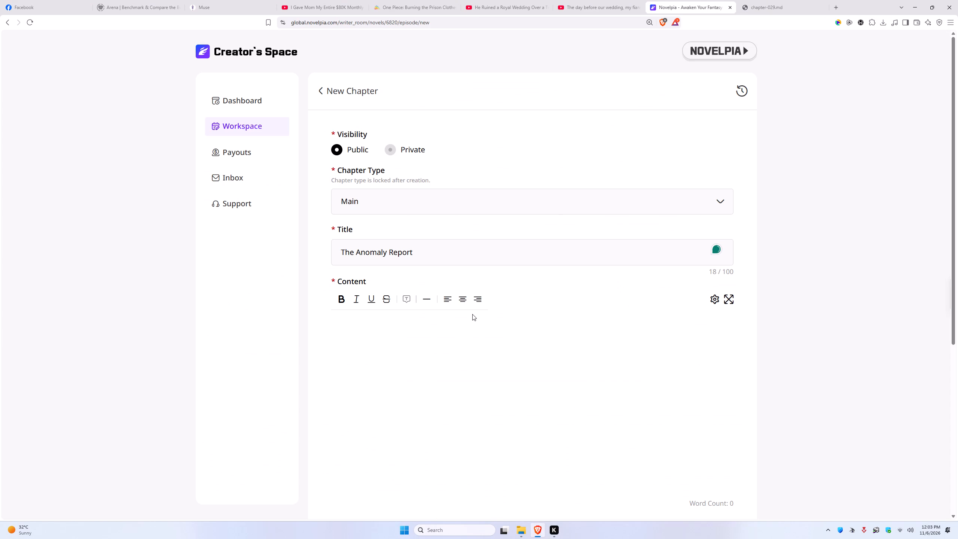
click(468, 319)
key(ctrl+v)
Publish the "The Anomaly Report" chapter and close chapter-029.md.
scroll(309, 342, down, 7)
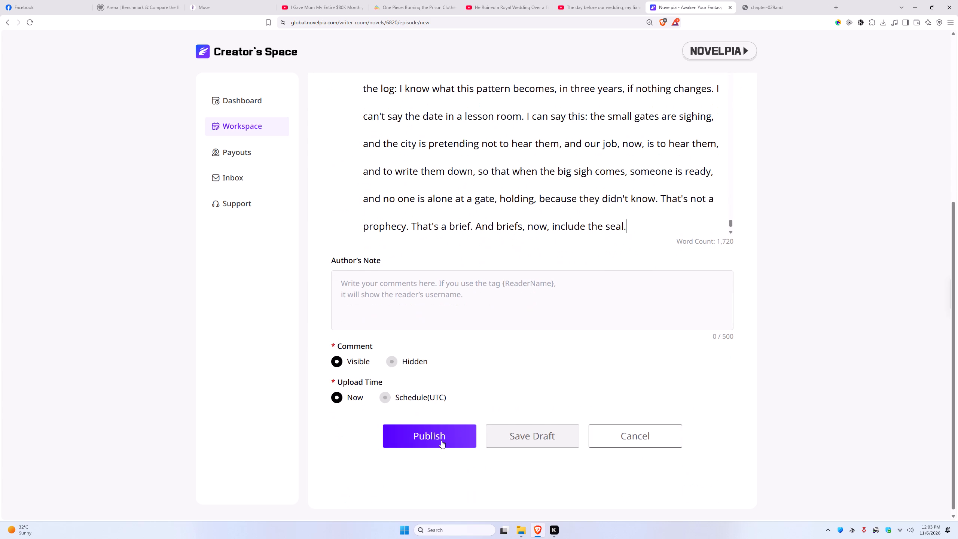
click(441, 441)
click(457, 298)
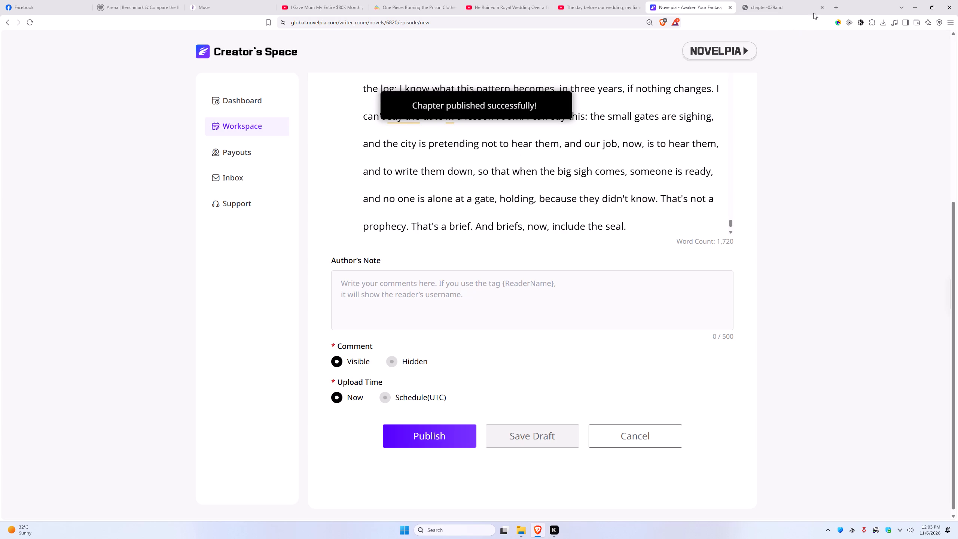
click(820, 6)
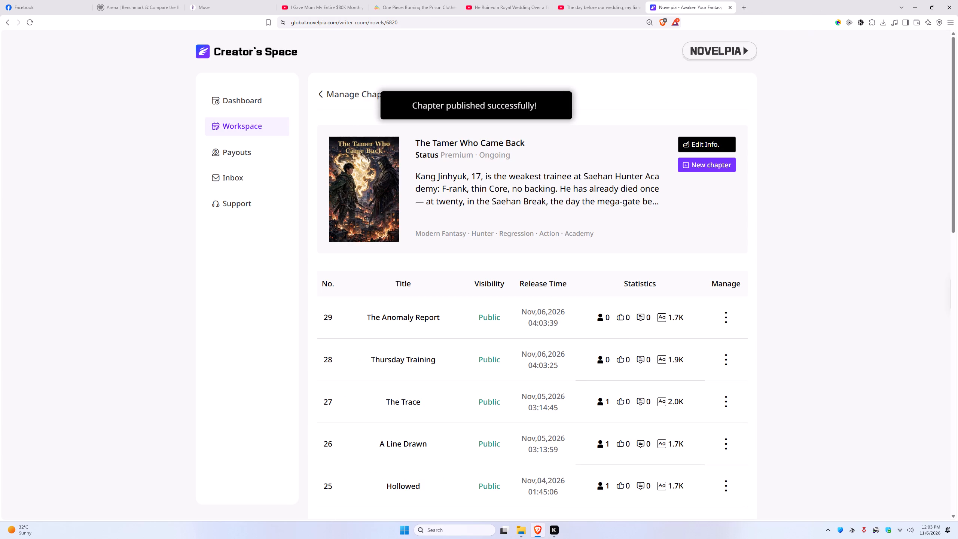
Return to the Workspace list of novels.
click(235, 129)
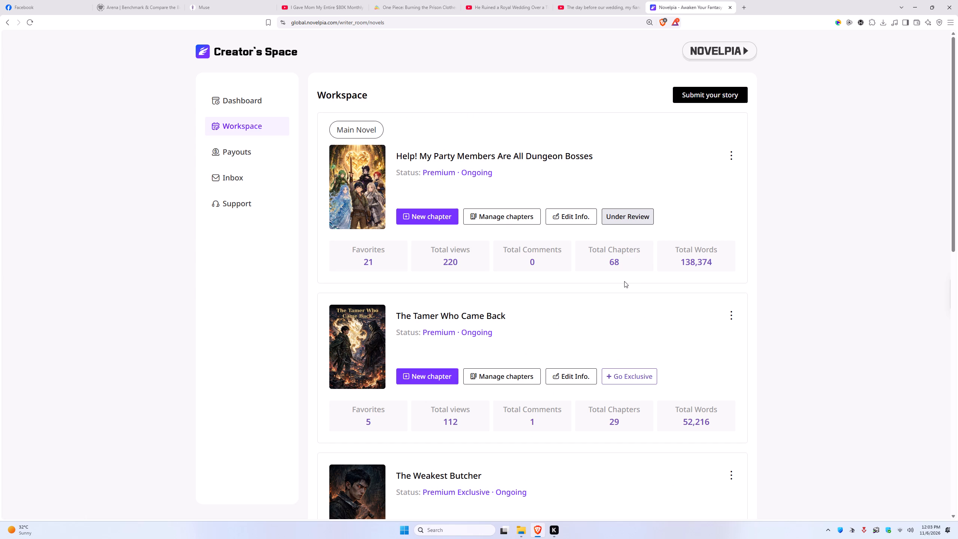
Open the chapter management page of The Weakest Summoner on the Continent.
scroll(497, 321, down, 3)
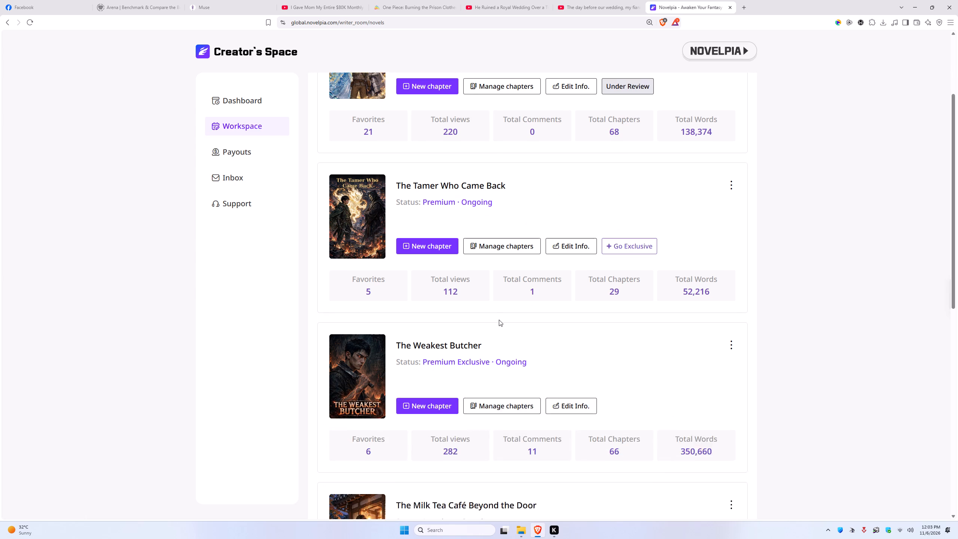
scroll(499, 320, down, 14)
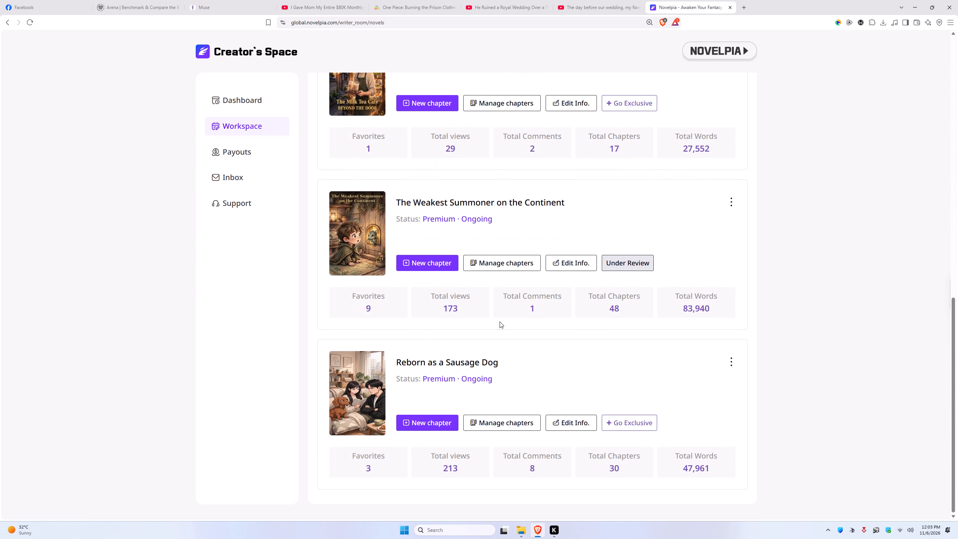
click(510, 264)
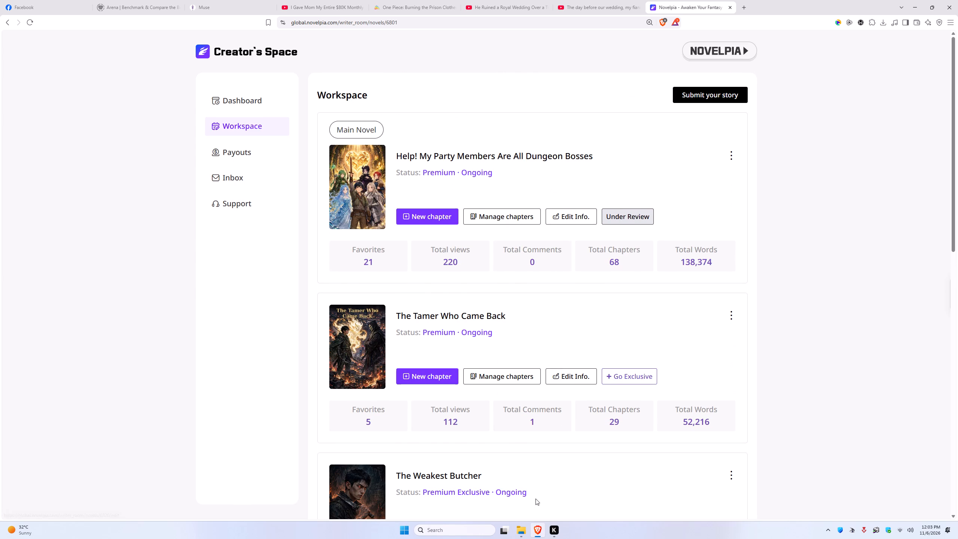
Switch to File Explorer and open chapter-049 and chapter-050 from the Summoner folder in the browser.
double_click(526, 530)
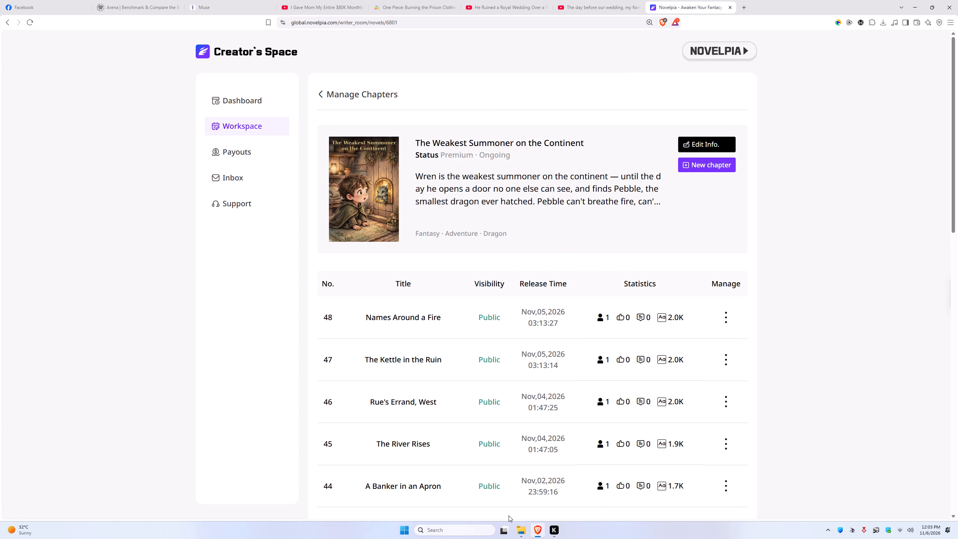
click(520, 528)
double_click(478, 312)
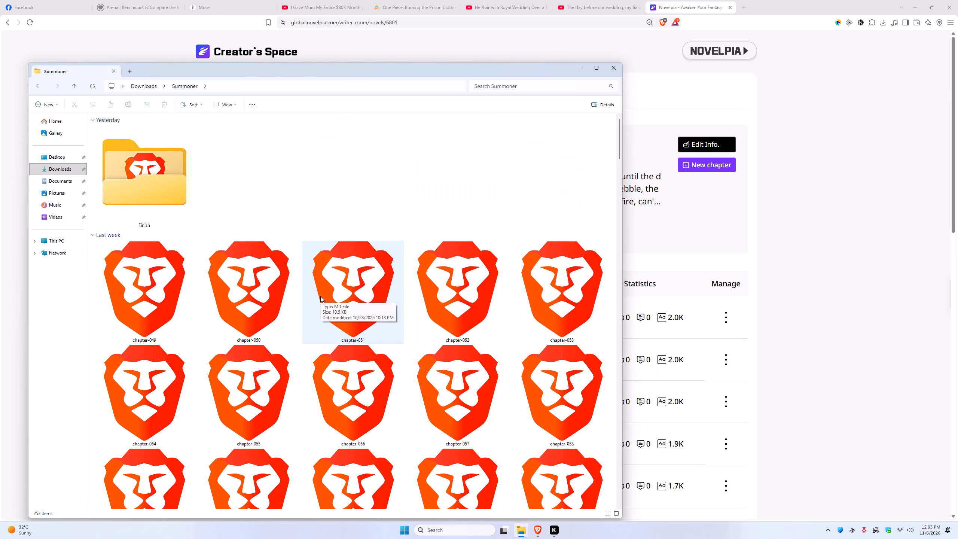
double_click(158, 303)
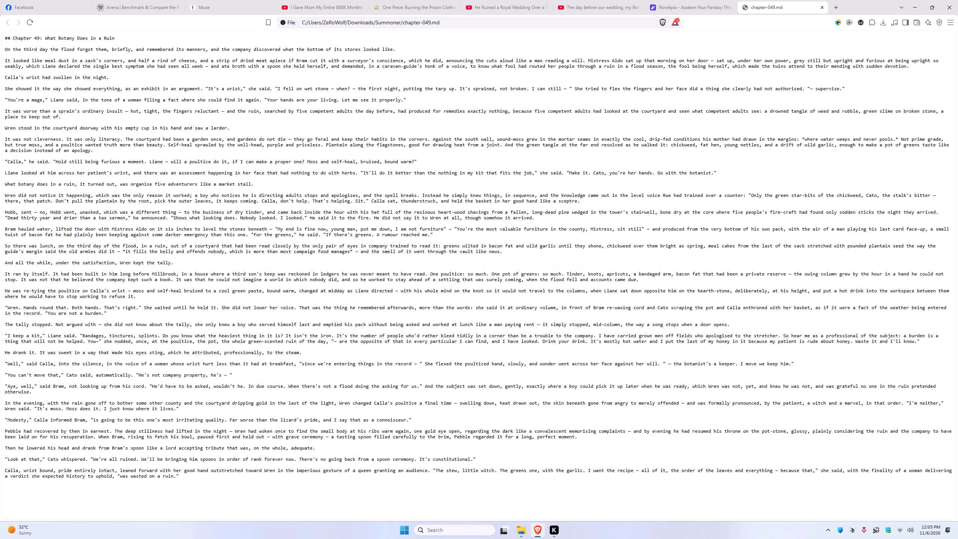
key(alt+Tab)
double_click(249, 305)
Move chapter-049 and chapter-050 into the Summoner folder's Finish subfolder.
key(alt+Tab)
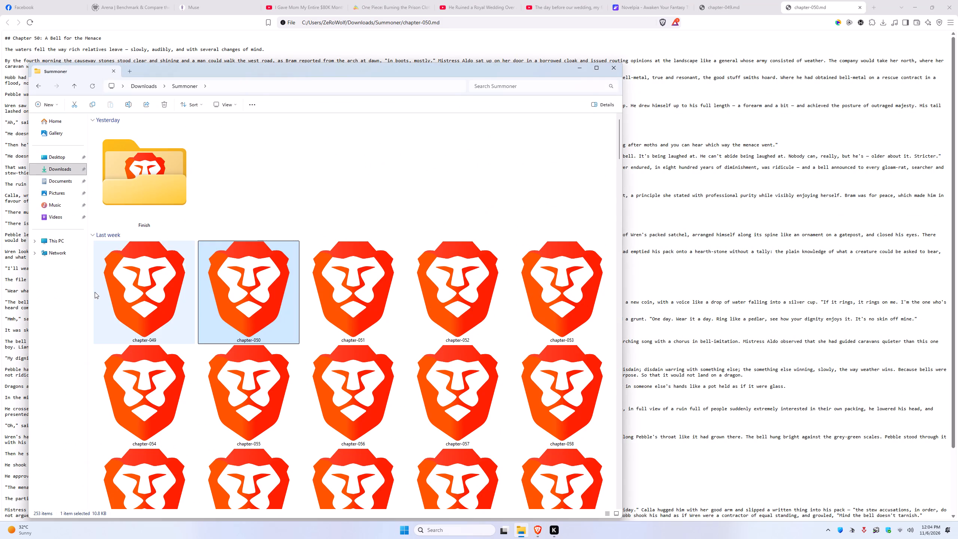
drag(91, 292, 237, 293)
drag(241, 296, 159, 193)
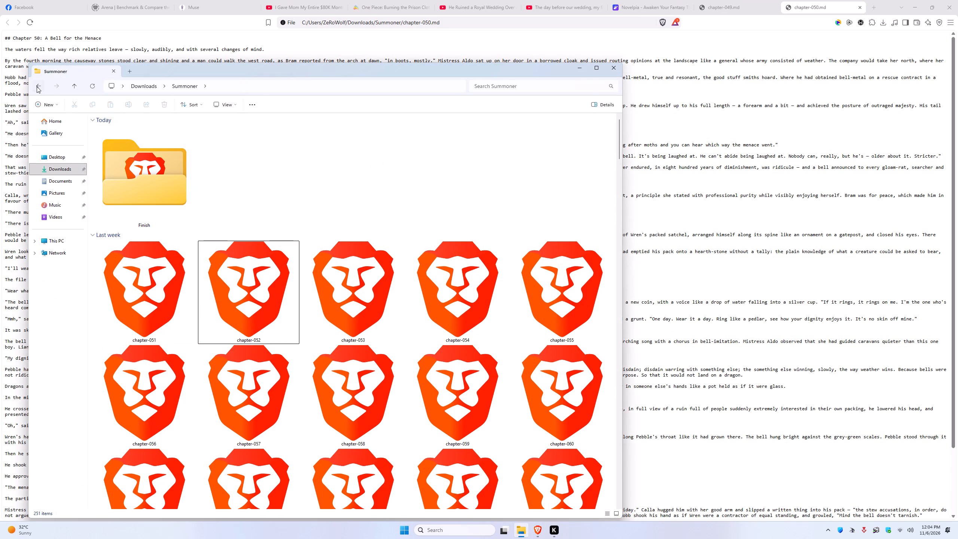
Go back to Downloads in File Explorer and open the Sausage folder.
click(37, 86)
double_click(157, 292)
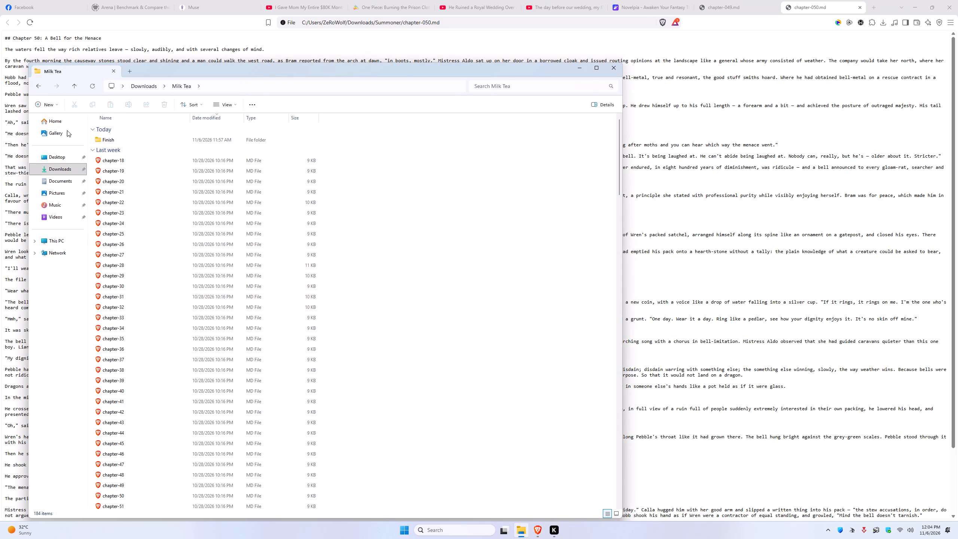
double_click(36, 85)
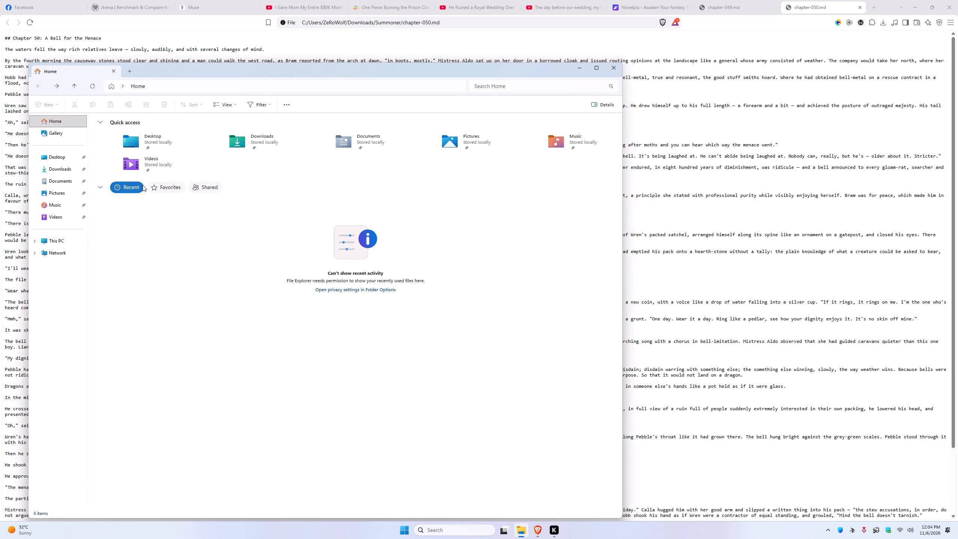
click(51, 170)
double_click(464, 390)
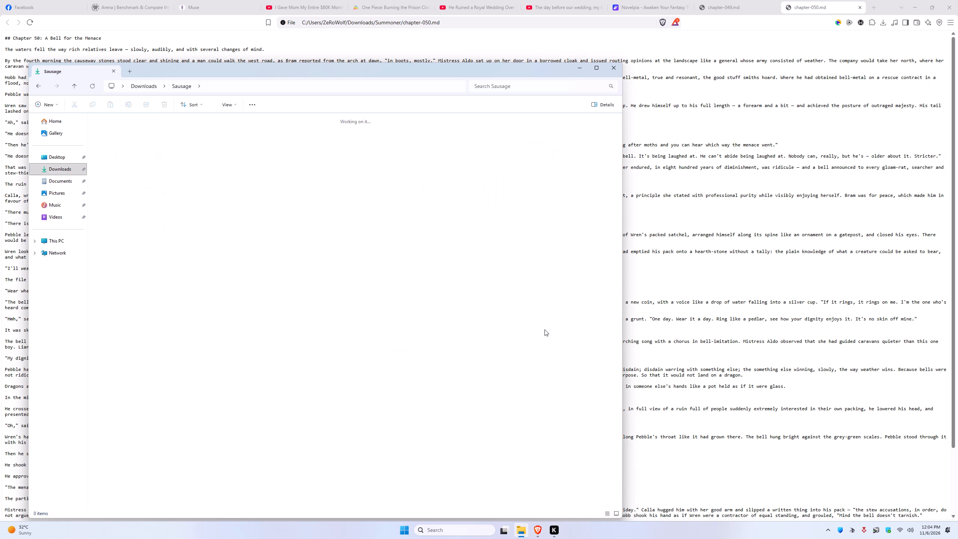
Start a new chapter of The Weakest Summoner and title it "What Botany Does in a Ruin", copied from chapter-049.md's heading.
click(754, 0)
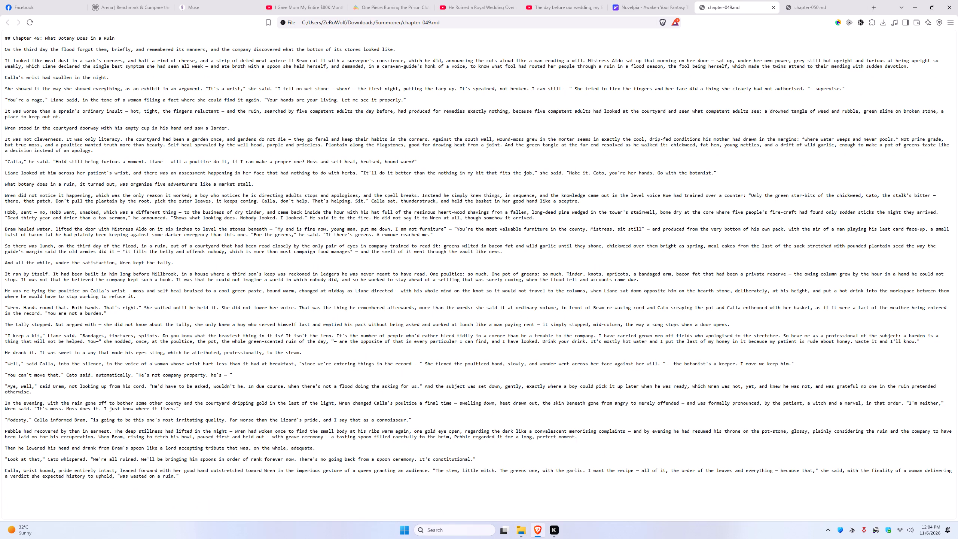
ctrl+scroll(429, 200, up, 3)
click(649, 0)
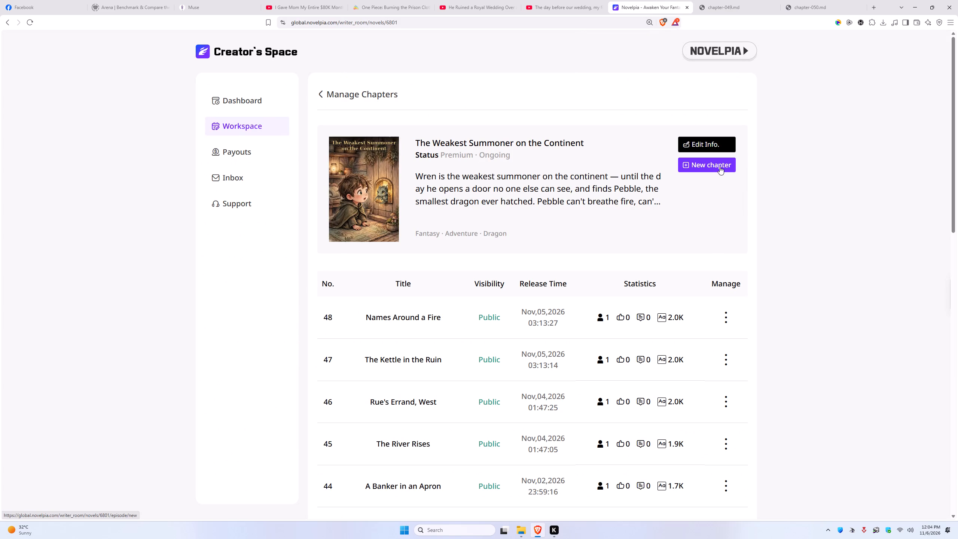
click(720, 167)
click(724, 0)
drag(60, 42, 191, 45)
key(ctrl+c)
click(638, 0)
click(494, 255)
key(ctrl+v)
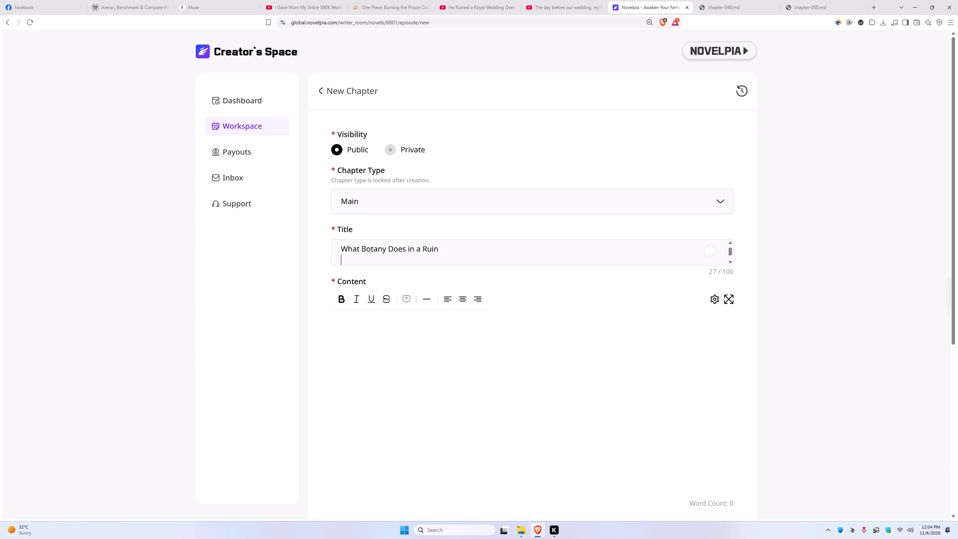
key(BackSpace)
Copy the full body text of chapter-049.md, without its heading, into the "What Botany Does in a Ruin" chapter's content.
click(715, 0)
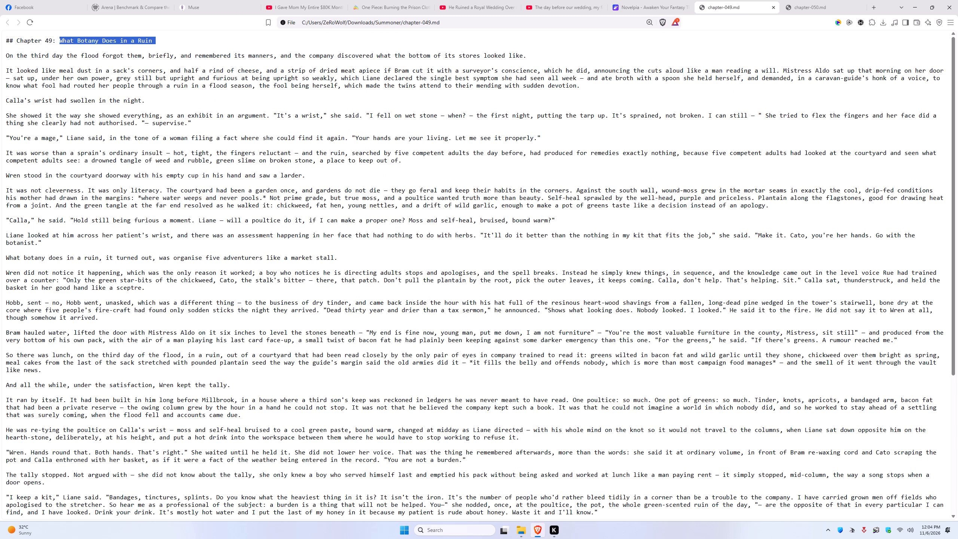
drag(7, 55, 774, 538)
key(ctrl+c)
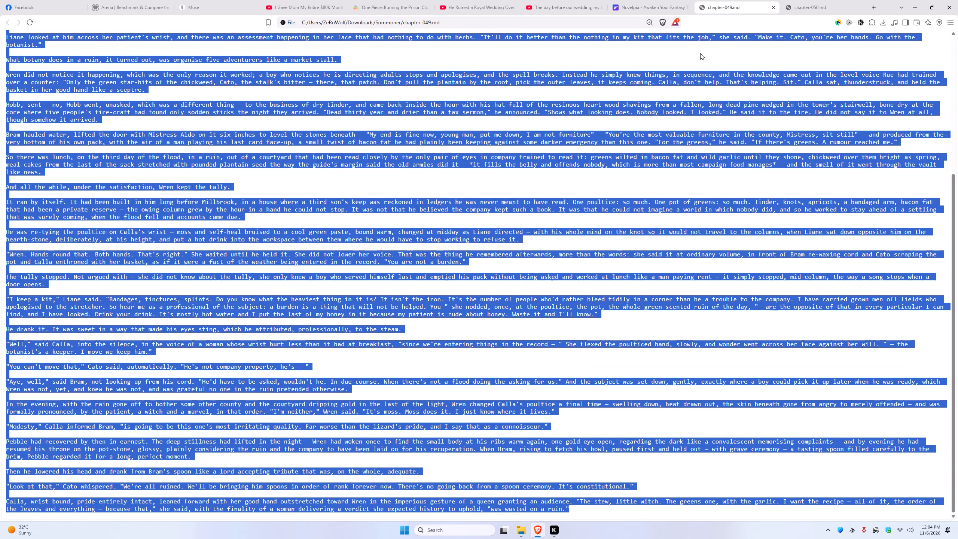
click(653, 0)
click(429, 324)
key(ctrl+v)
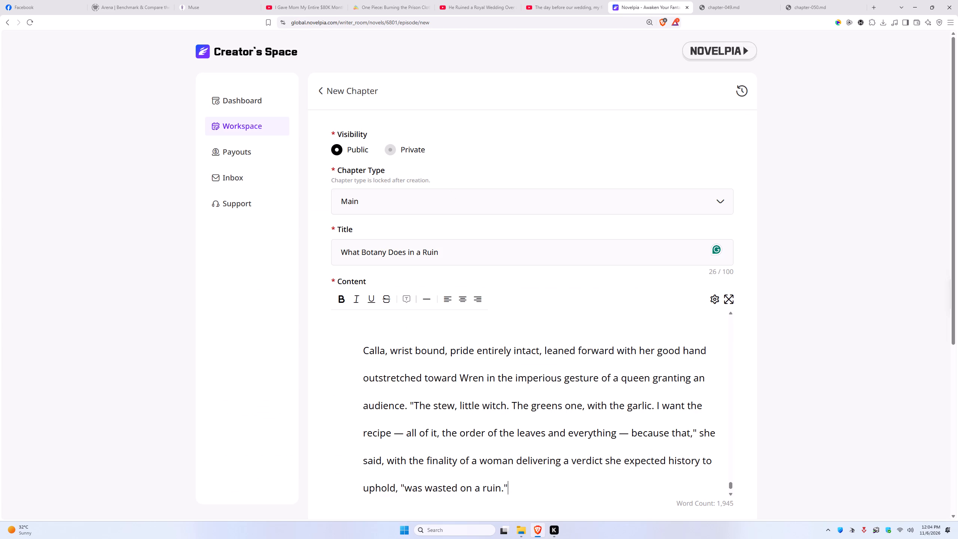
Publish the "What Botany Does in a Ruin" chapter and close chapter-049.md.
scroll(353, 398, down, 14)
scroll(254, 395, up, 1)
scroll(254, 395, down, 2)
scroll(339, 399, down, 4)
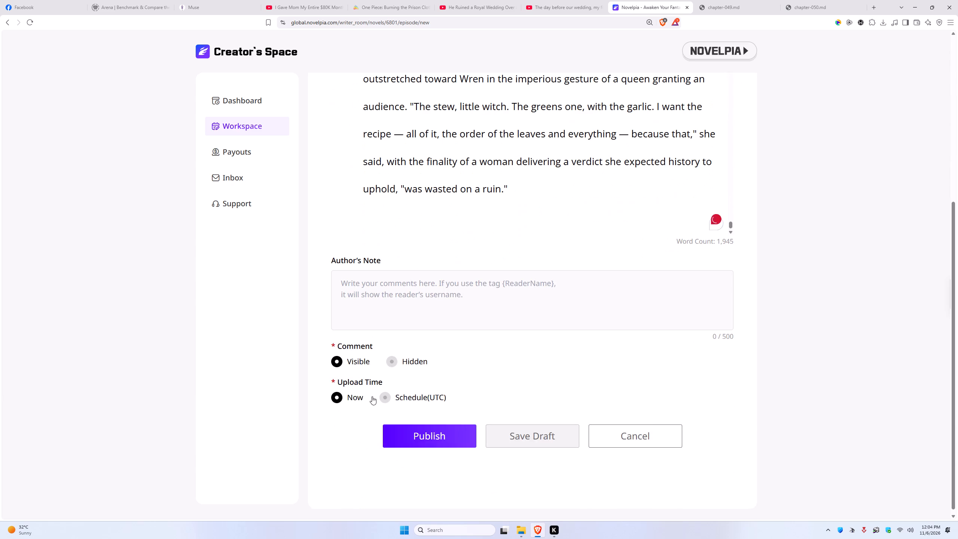
click(427, 432)
click(420, 294)
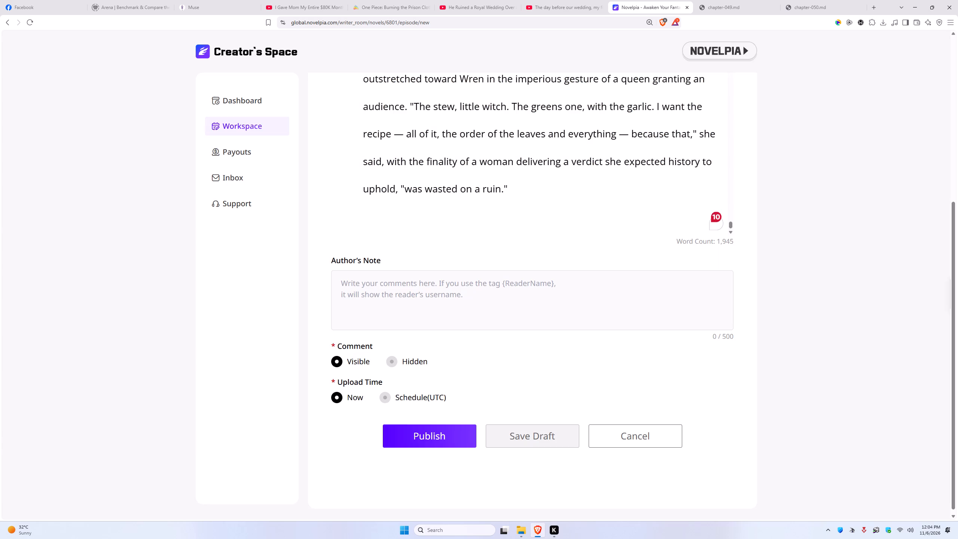
double_click(772, 9)
Start another chapter of The Weakest Summoner and title it "A Bell for the Menace", copied from the heading of chapter-050.md.
click(713, 164)
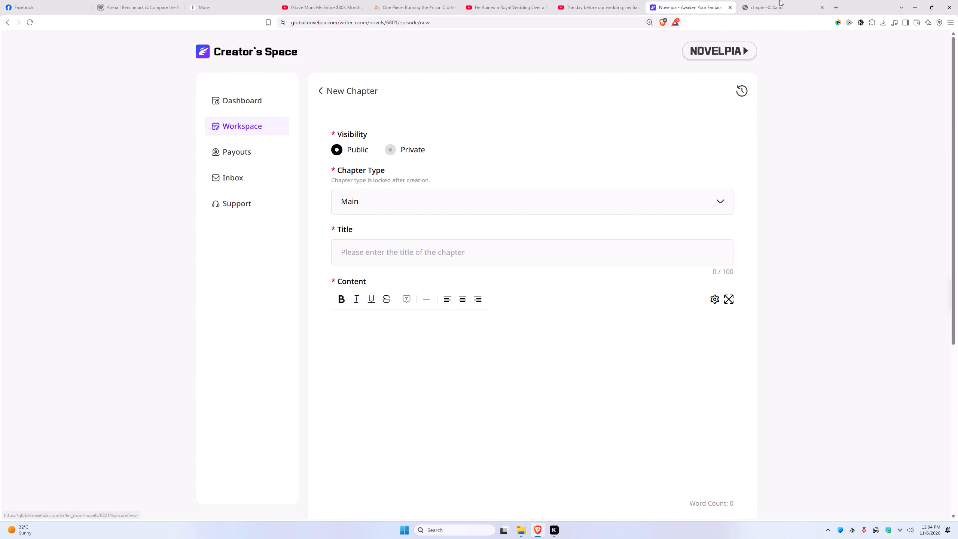
click(779, 0)
drag(44, 37, 122, 29)
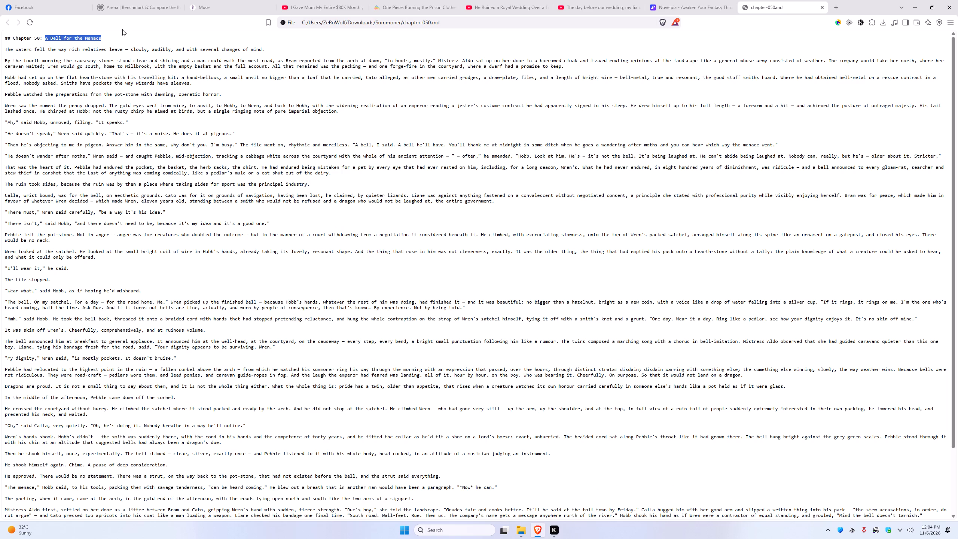
drag(122, 29, 126, 28)
key(ctrl+c)
click(685, 0)
click(494, 249)
key(ctrl+v)
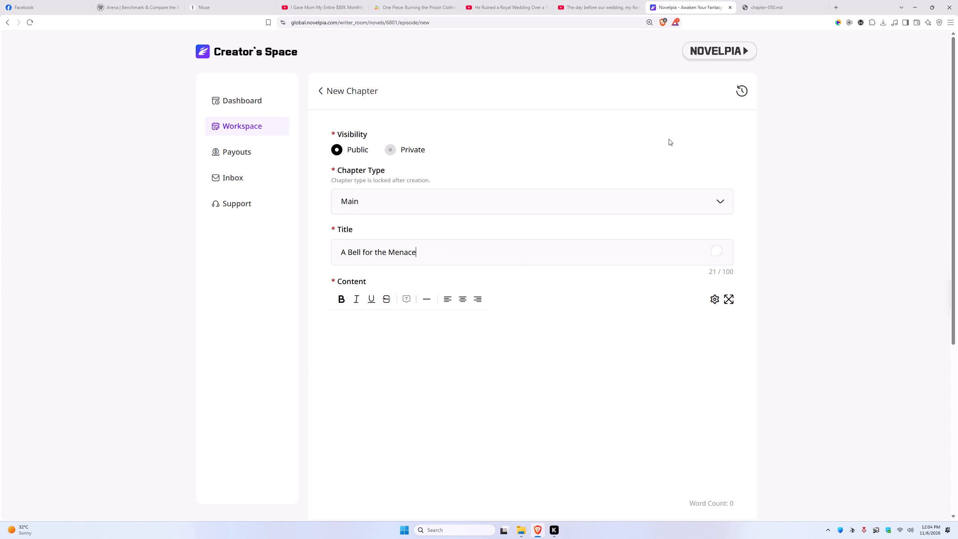
Copy the full body text of chapter-050.md, without its heading, into the "A Bell for the Menace" chapter's content.
click(766, 0)
drag(4, 51, 27, 55)
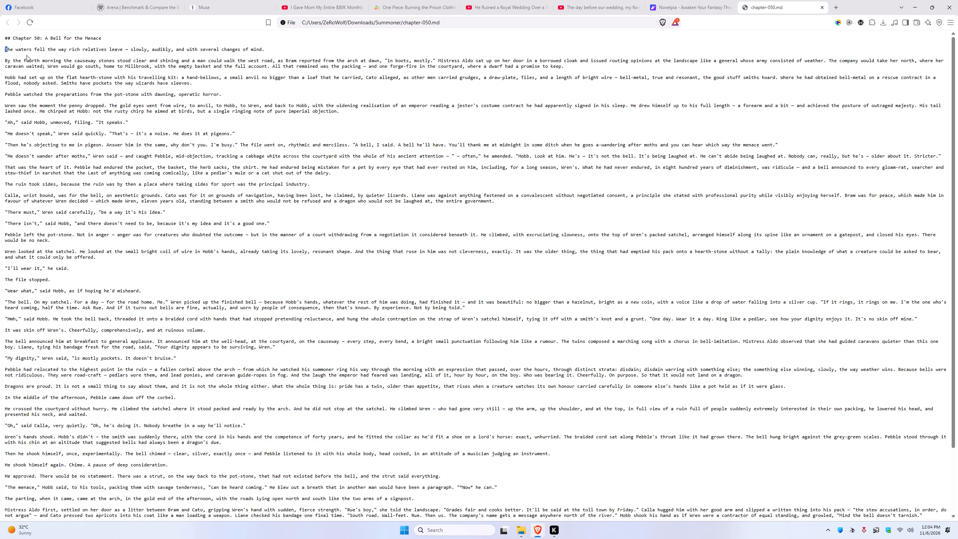
drag(27, 55, 838, 538)
key(ctrl+c)
click(696, 0)
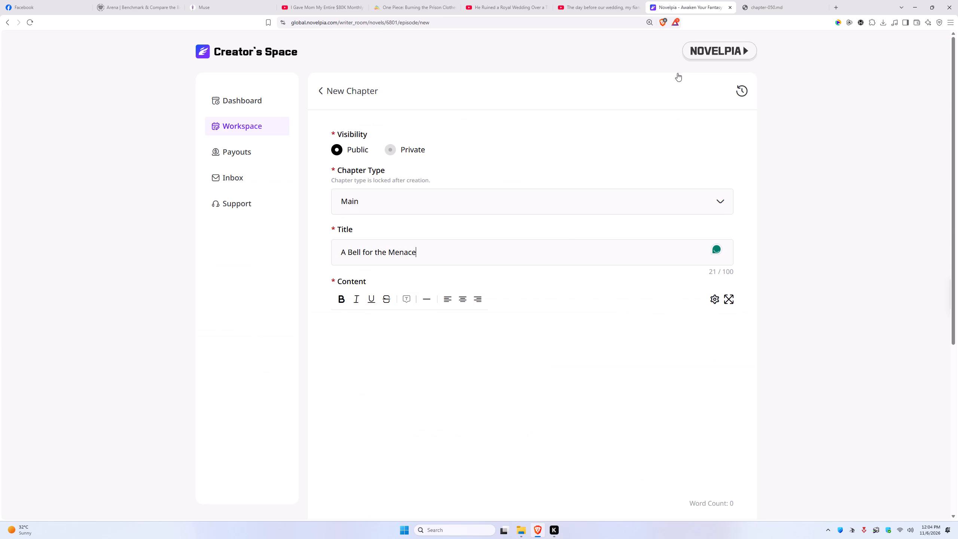
click(425, 317)
key(ctrl+v)
Publish the "A Bell for the Menace" chapter and close chapter-050.md.
scroll(300, 352, down, 5)
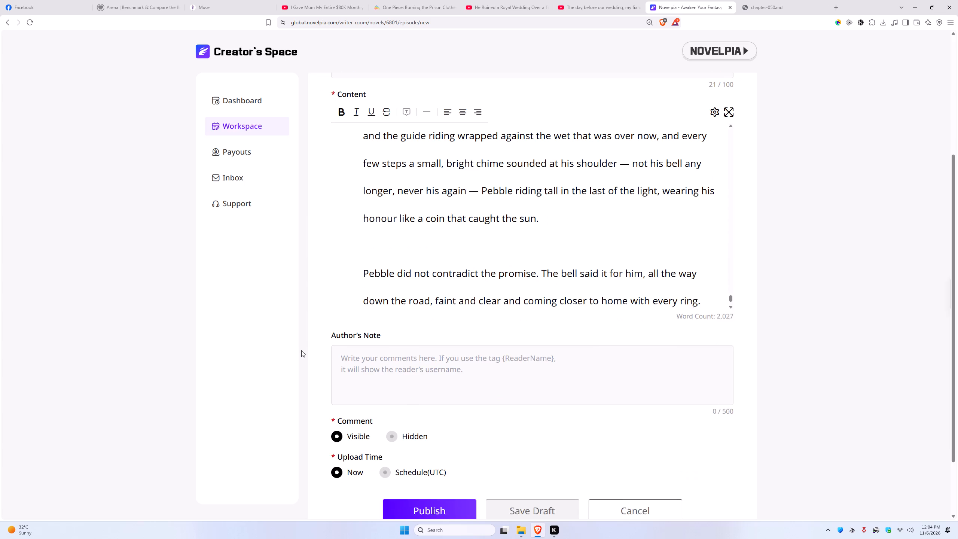
scroll(301, 350, down, 4)
click(422, 427)
click(447, 302)
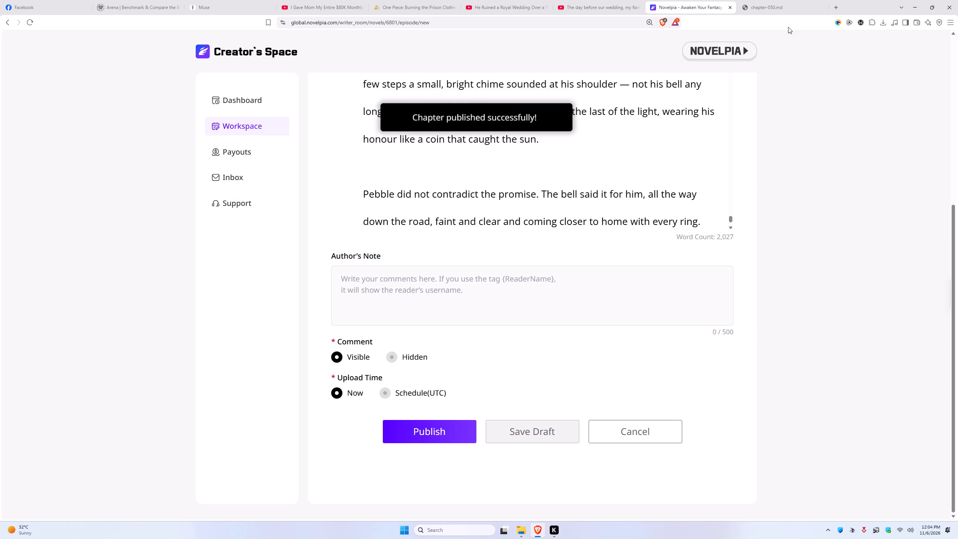
click(823, 8)
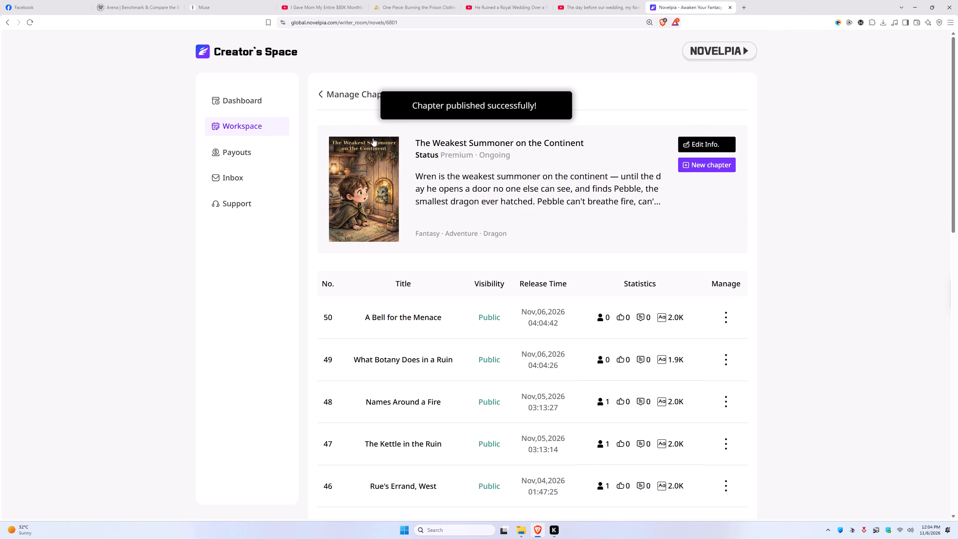
Return to the Workspace list and open the chapter management page of Reborn as a Sausage Dog.
click(324, 97)
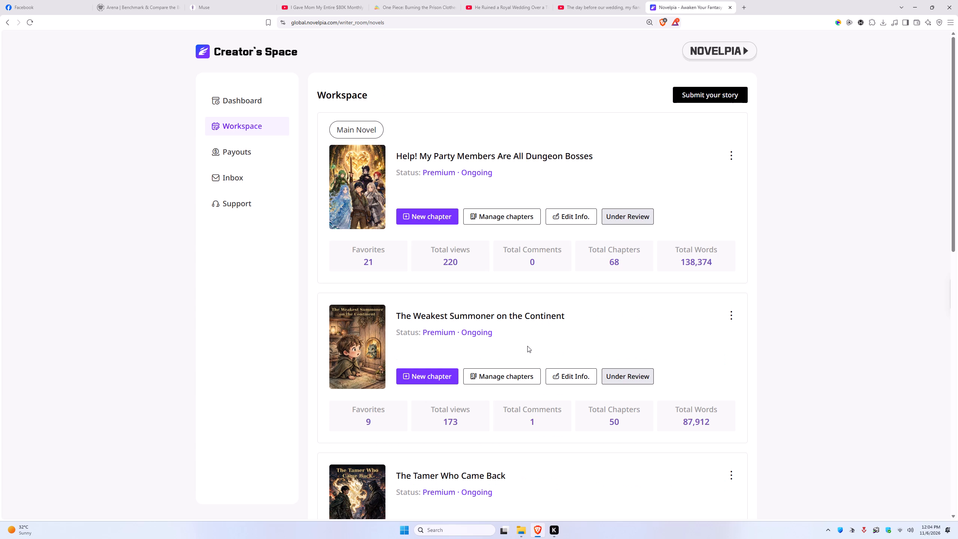
scroll(527, 345, down, 3)
scroll(527, 345, up, 1)
scroll(527, 345, down, 16)
scroll(527, 343, up, 1)
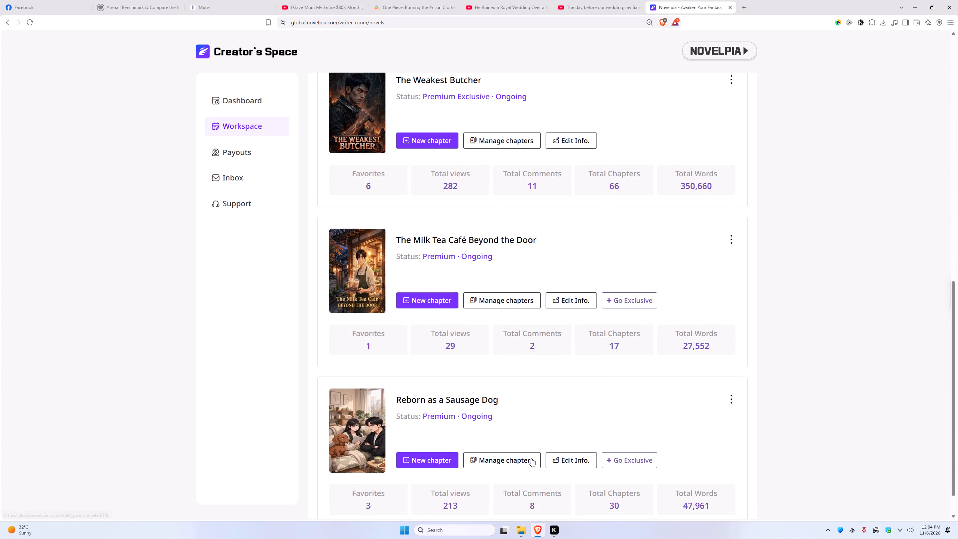
click(524, 459)
Switch to File Explorer and open chapter-31 from the Sausage folder in the browser.
click(519, 536)
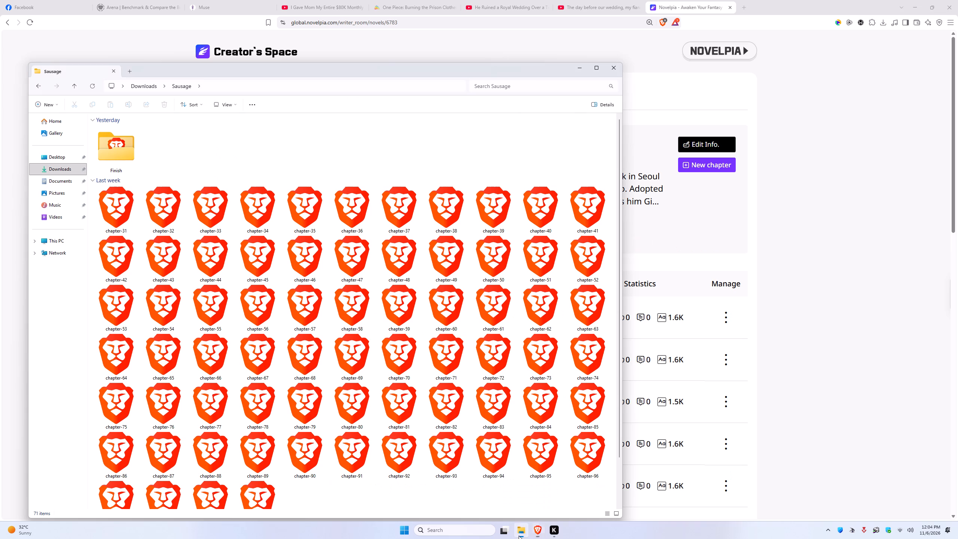
double_click(118, 211)
Move chapter-31 into the Sausage folder's Finish subfolder and return to the Novelpia chapter page.
key(alt+Tab)
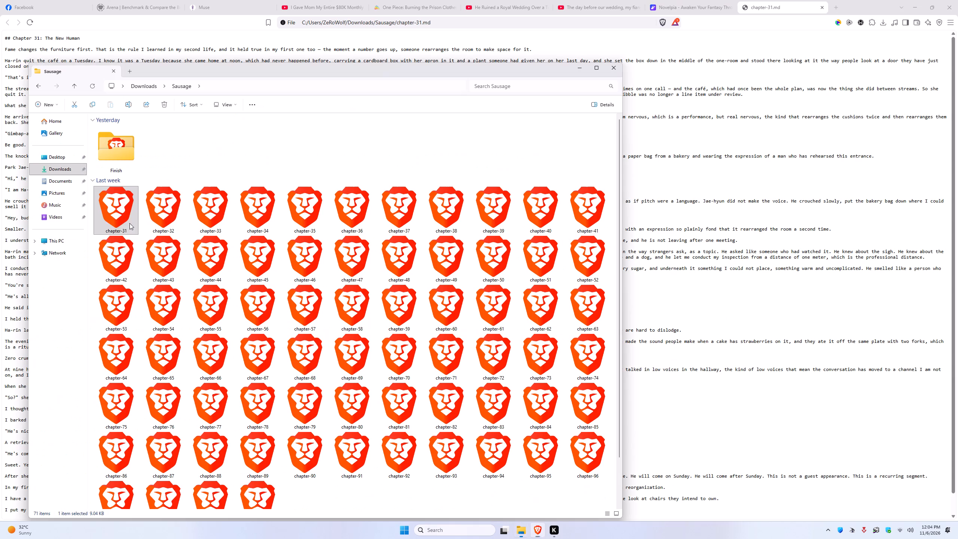
drag(117, 204, 120, 149)
key(alt+Tab)
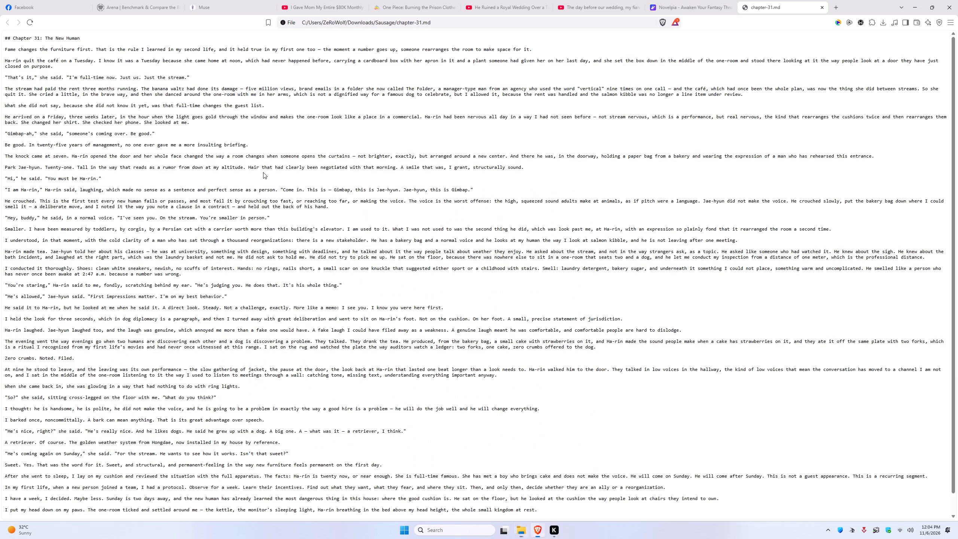
click(686, 0)
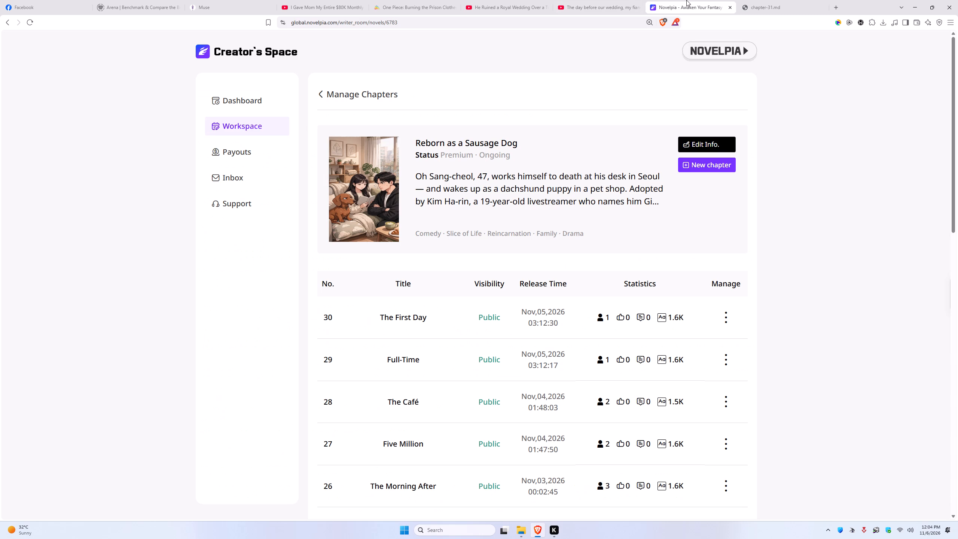
Open chapter-32 from the Sausage folder in the browser and return to the folder window.
key(alt+Tab)
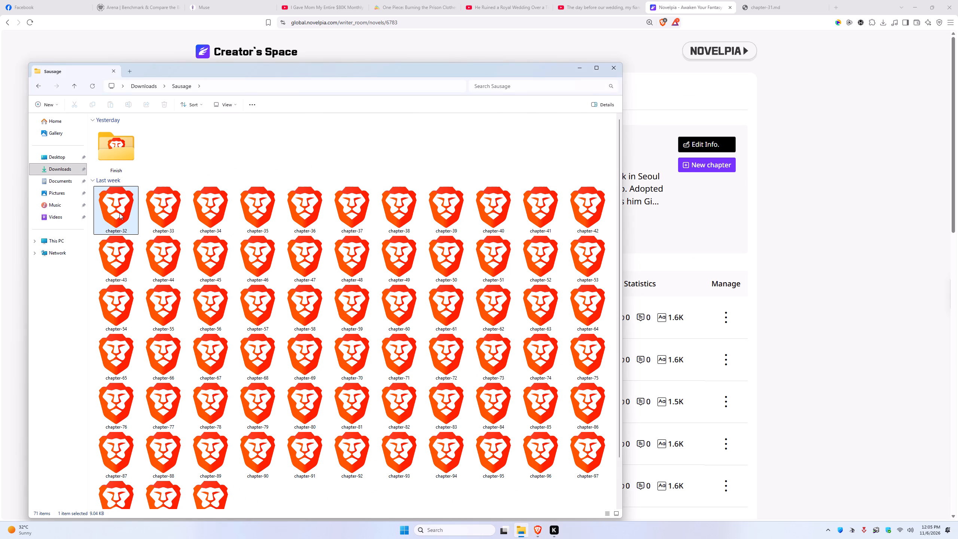
double_click(119, 213)
key(alt+Tab)
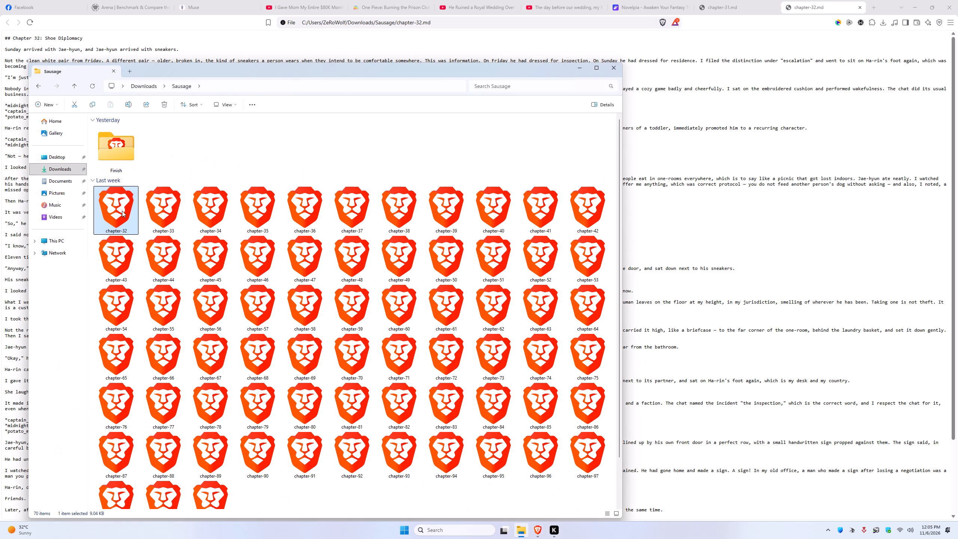
Move chapter-32 into the Sausage folder's Finish subfolder and close the folder window.
drag(121, 209, 123, 164)
click(613, 70)
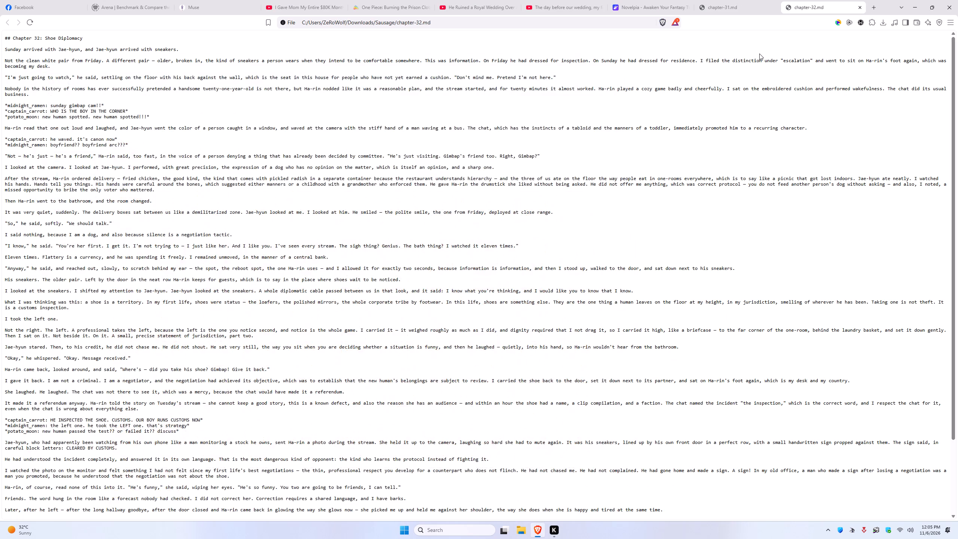
Start a new chapter of Reborn as a Sausage Dog with the title "The New Human" copied from chapter-31.md.
click(761, 0)
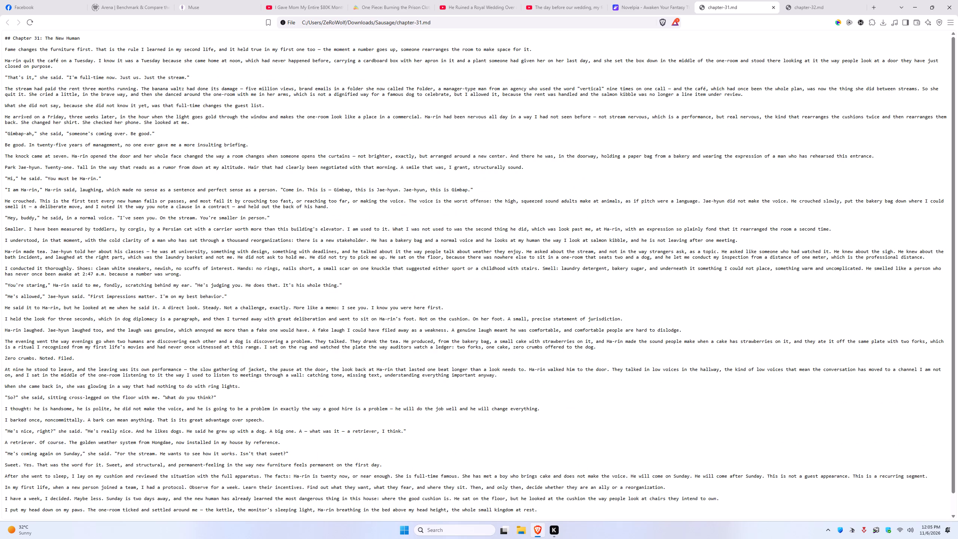
drag(45, 36, 109, 36)
key(ctrl+c)
click(657, 0)
click(707, 167)
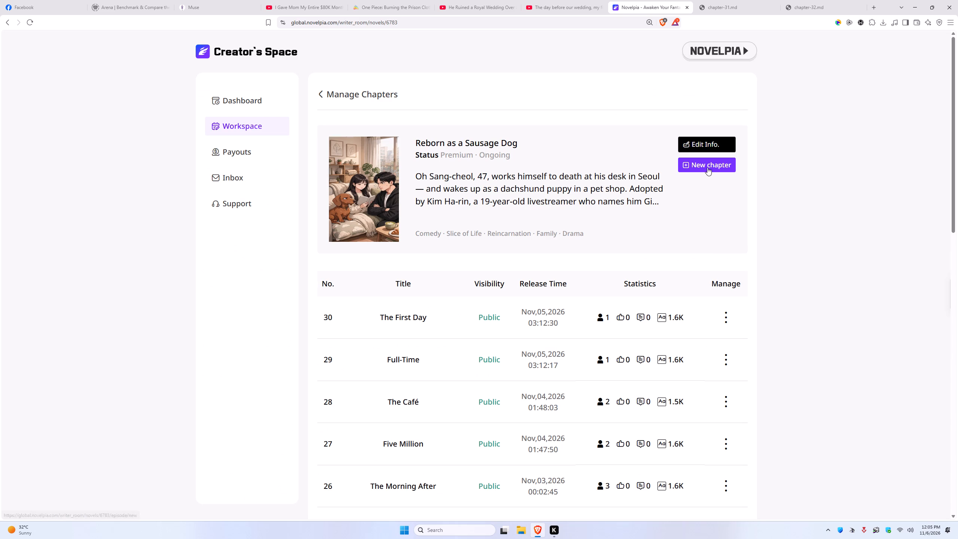
click(456, 250)
key(ctrl+v)
Copy the whole chapter-31.md story text below its heading into the new chapter's content.
click(726, 0)
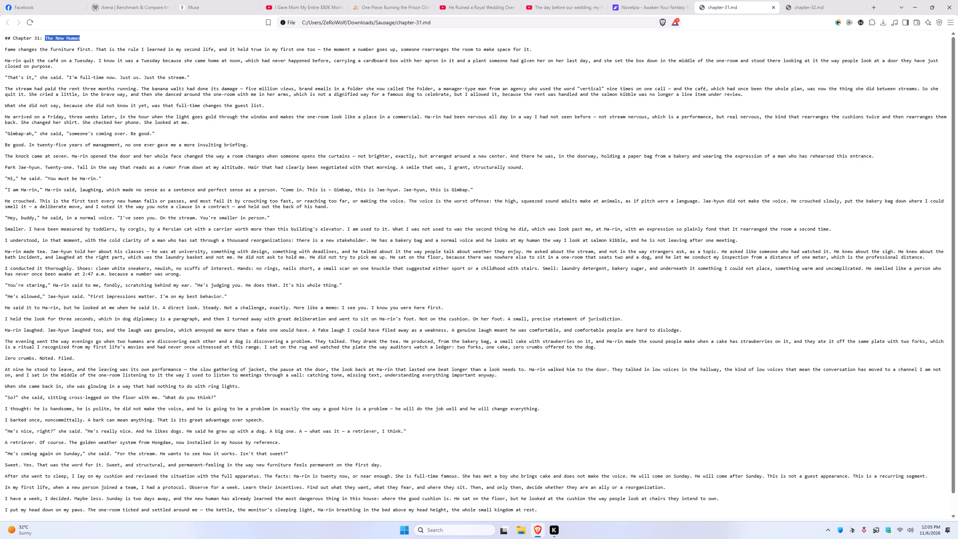
drag(5, 49, 898, 538)
key(ctrl+c)
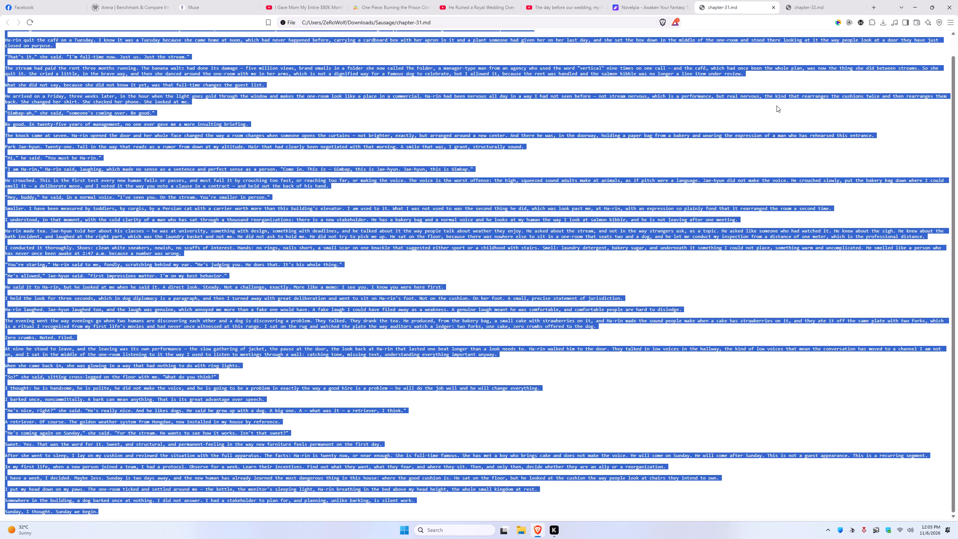
click(658, 0)
click(484, 316)
key(ctrl+v)
Publish the chapter "The New Human" and close the chapter-31.md page.
scroll(381, 414, down, 5)
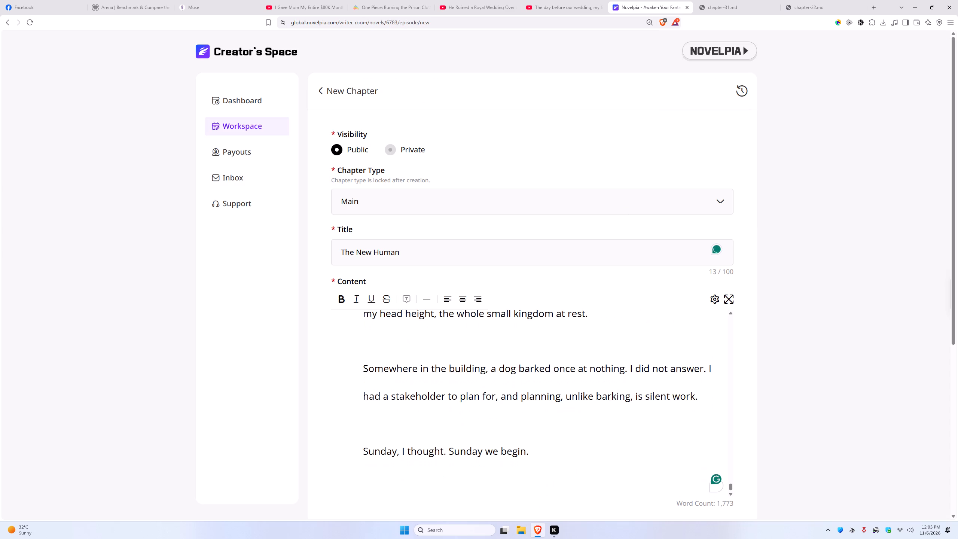
scroll(385, 413, down, 9)
scroll(458, 449, down, 5)
click(461, 434)
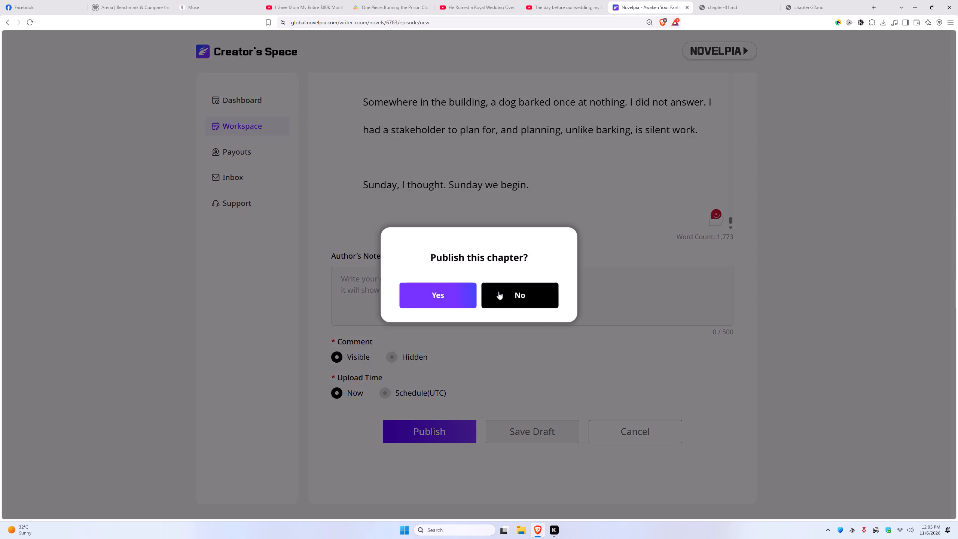
click(448, 293)
click(773, 7)
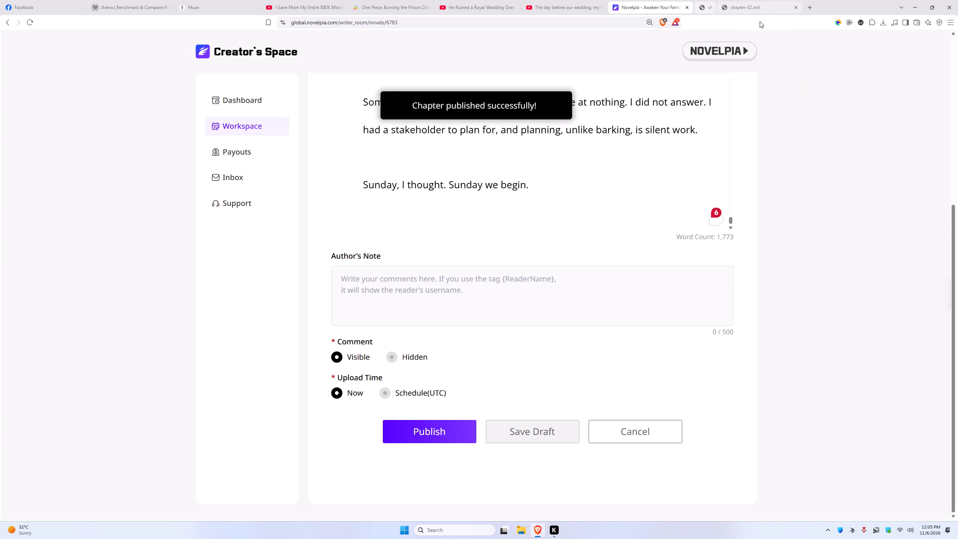
Start another new chapter of Reborn as a Sausage Dog with the title "Shoe Diplomacy" copied from chapter-32.md.
click(736, 0)
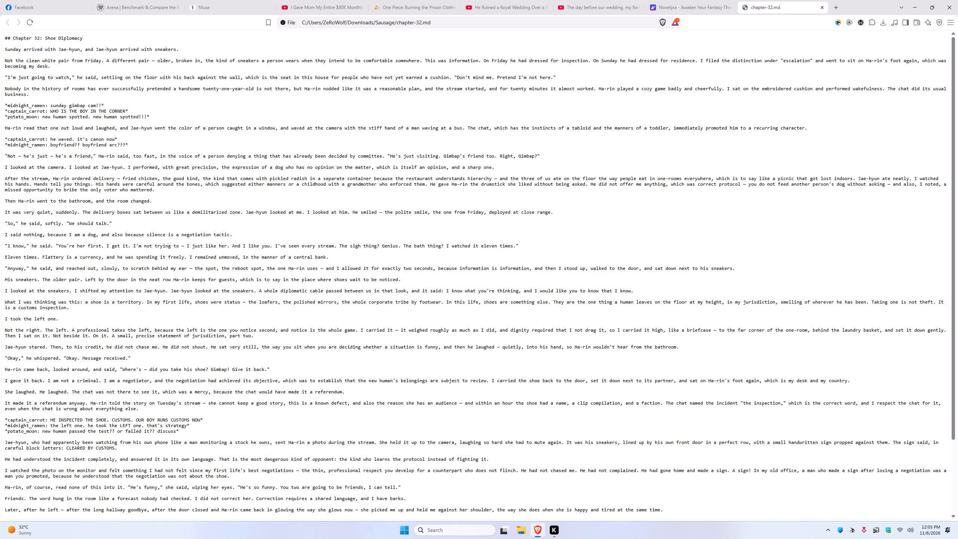
drag(45, 37, 118, 37)
key(ctrl+c)
click(686, 0)
click(724, 167)
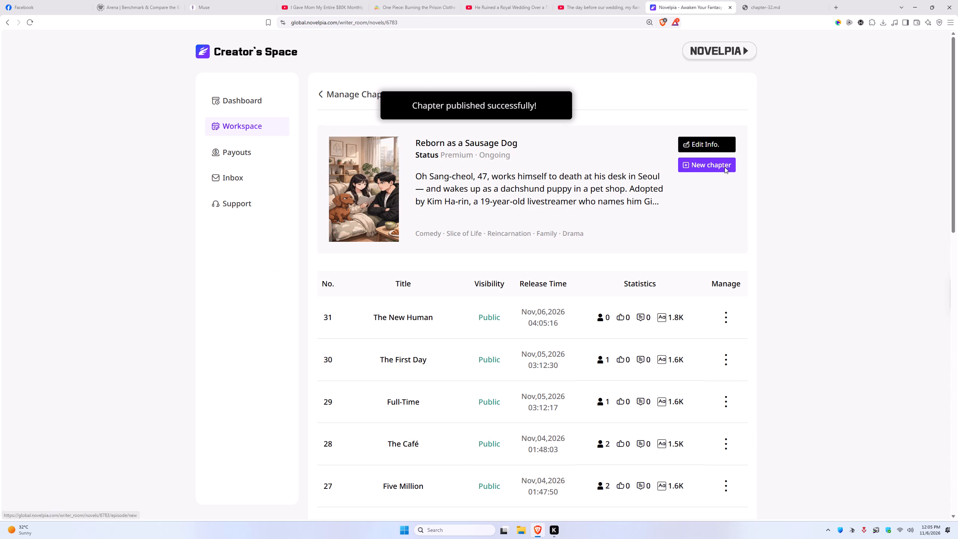
click(449, 255)
key(ctrl+v)
Copy the whole chapter-32.md story text below its heading into the new chapter's content.
click(759, 0)
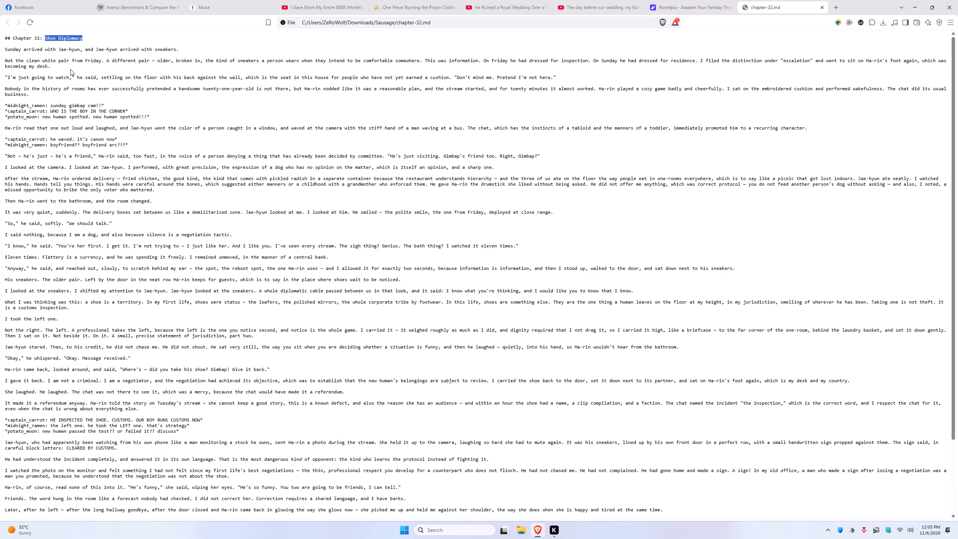
drag(3, 49, 693, 538)
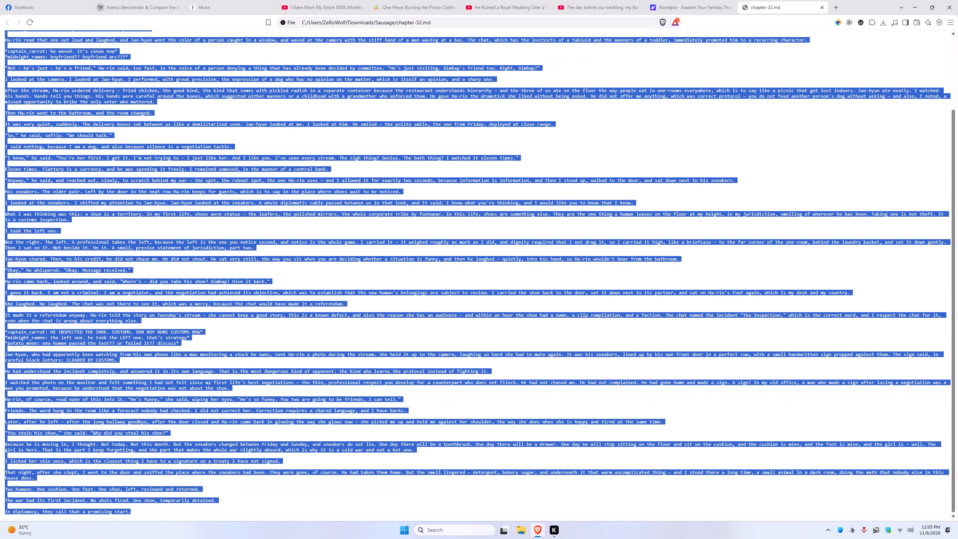
drag(693, 538, 731, 538)
key(ctrl+c)
click(675, 0)
click(449, 335)
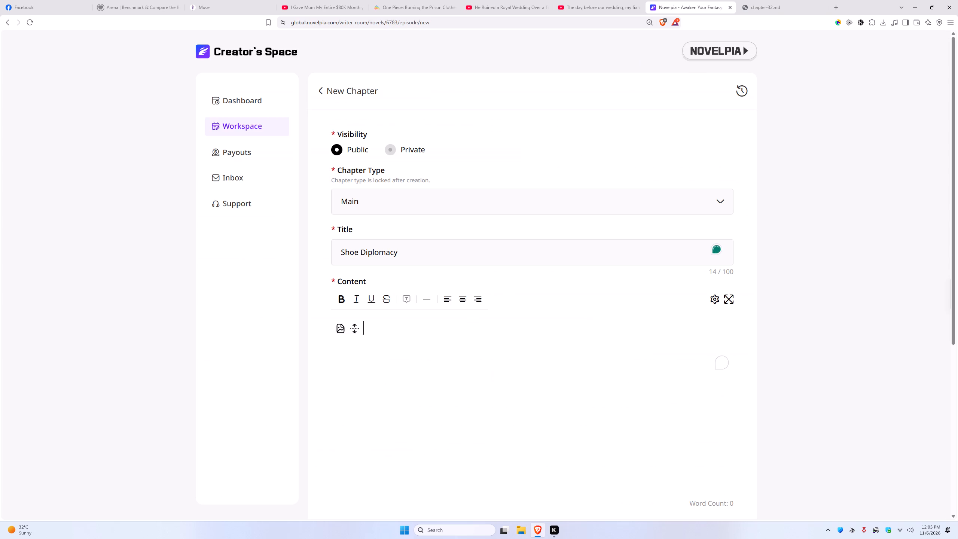
key(ctrl+v)
Publish the chapter "Shoe Diplomacy" and close the chapter-32.md page.
scroll(279, 398, down, 9)
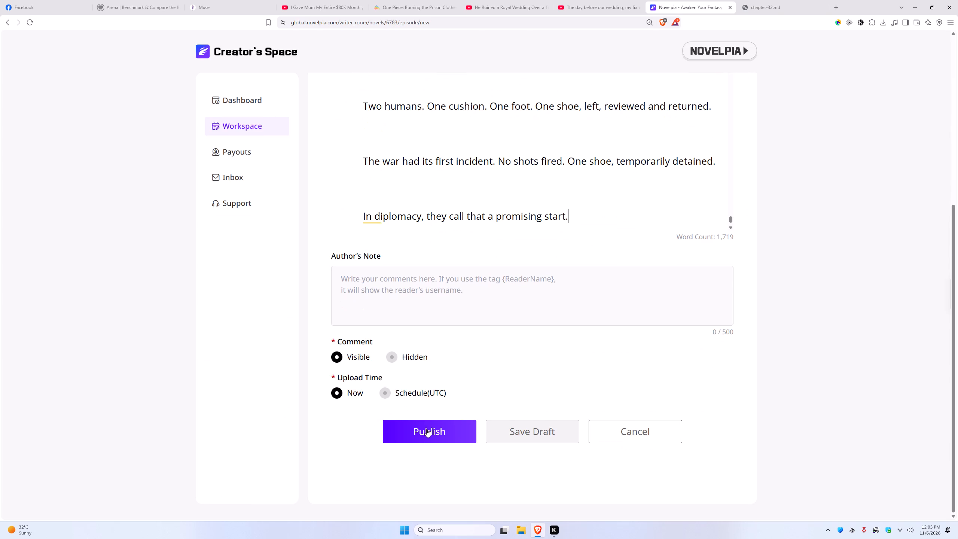
click(425, 431)
click(446, 297)
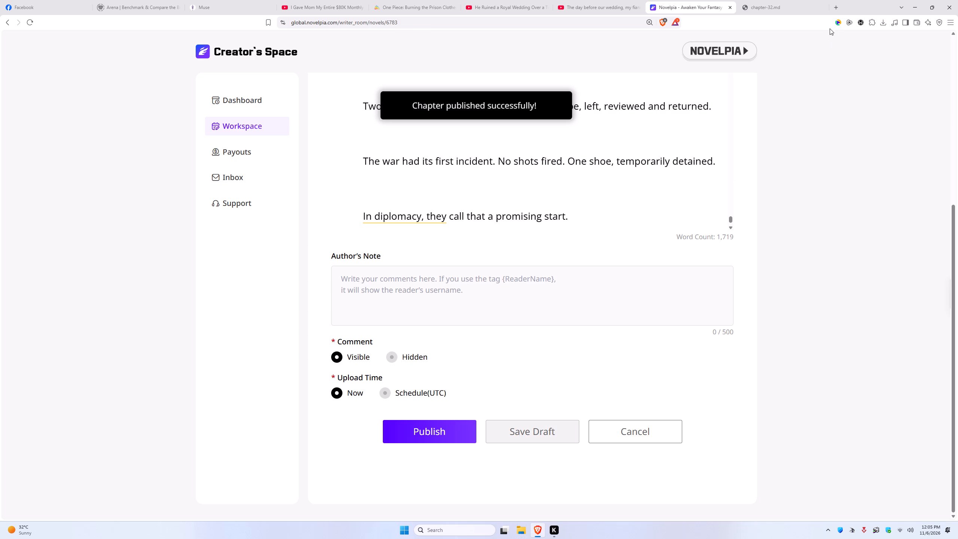
click(822, 10)
Check the chapter totals of all novels in the Workspace list and return to the Dashboard.
click(259, 129)
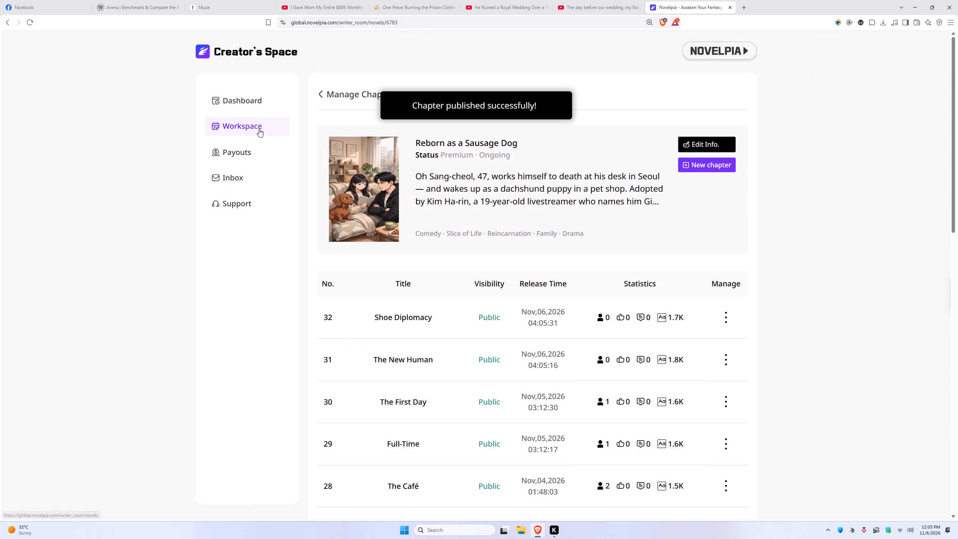
scroll(534, 233, down, 4)
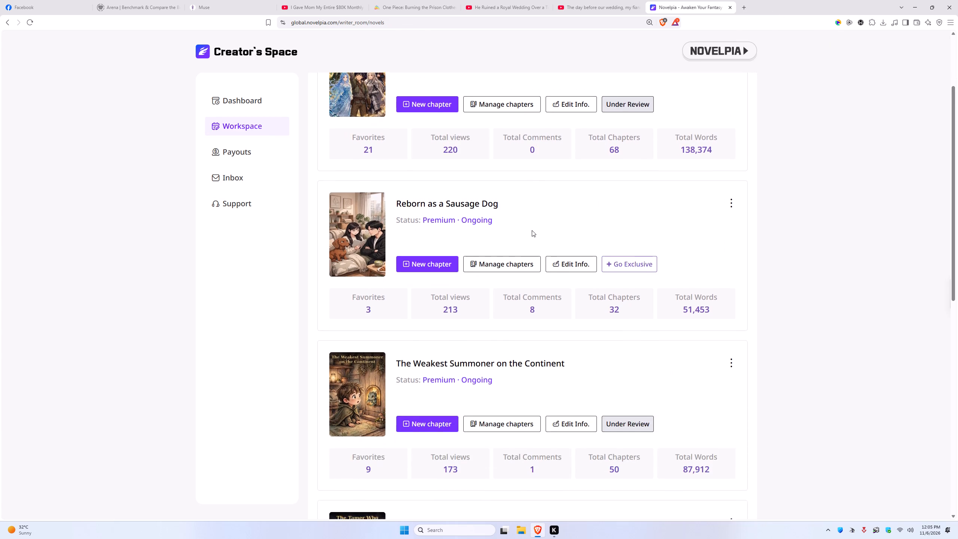
scroll(532, 230, down, 16)
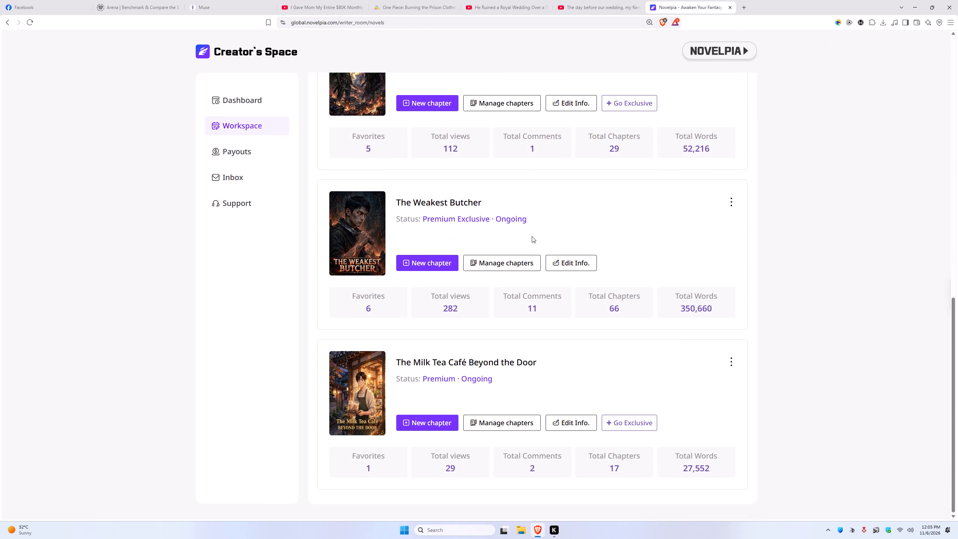
click(255, 104)
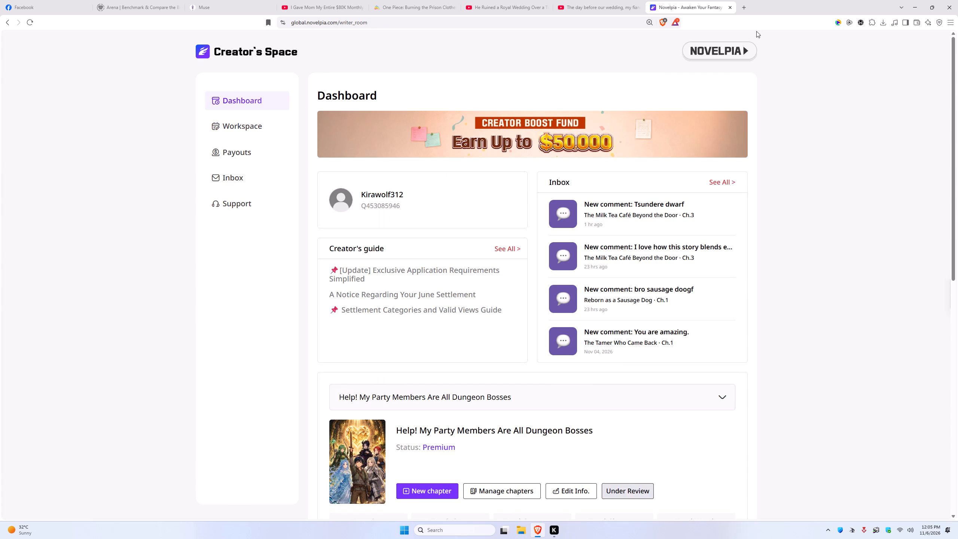
Open the bookmarked GoodNovel stories page in a new tab and close the Novelpia tab.
click(741, 1)
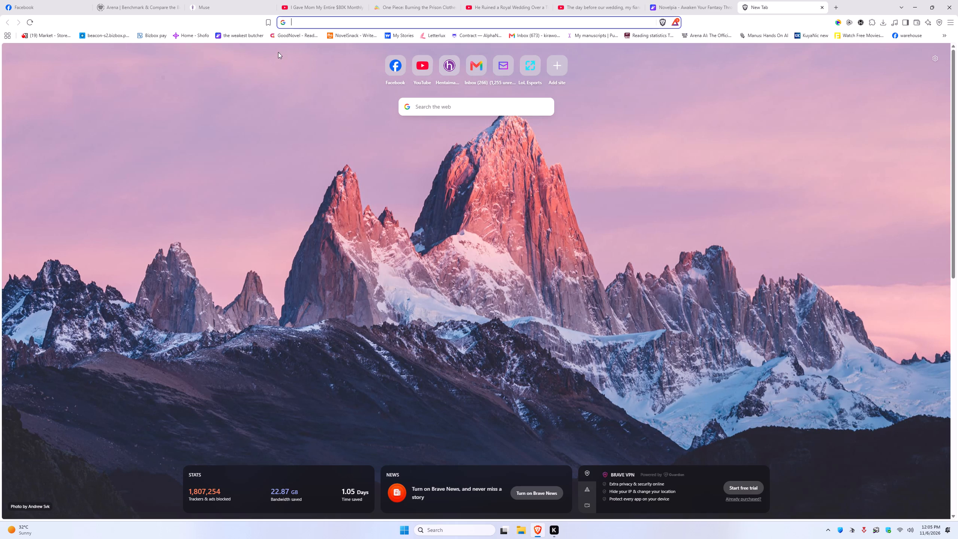
click(281, 36)
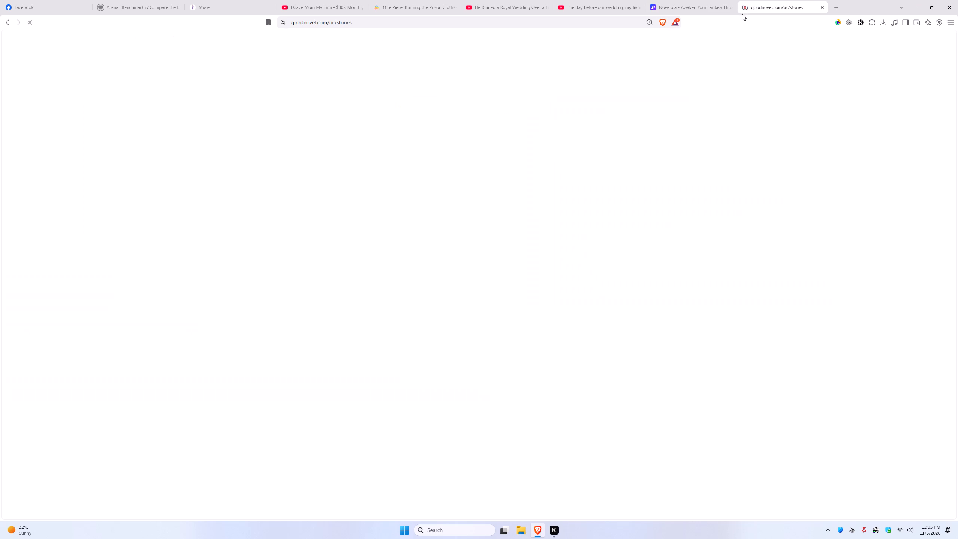
click(731, 7)
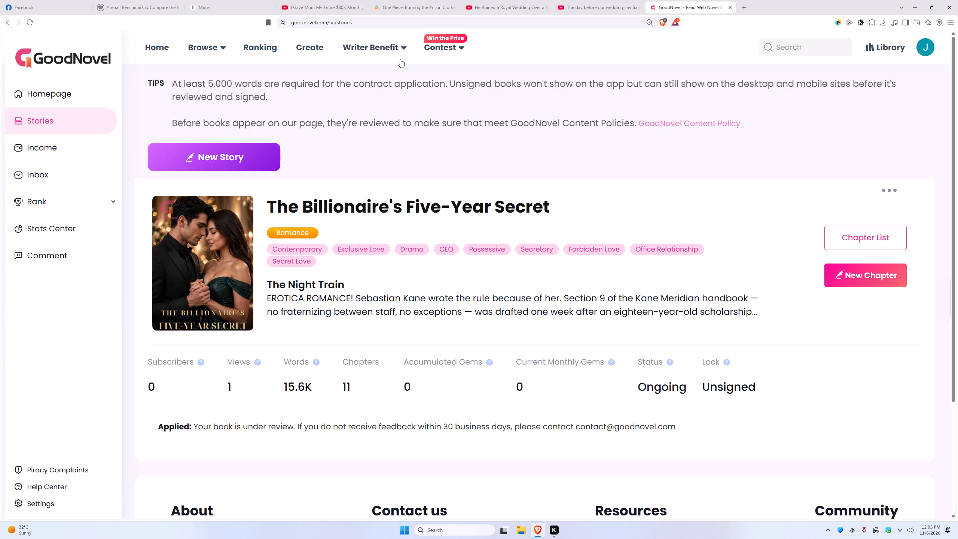
Open the GoodNovel writer homepage and dismiss the banner about writing in the app.
click(81, 98)
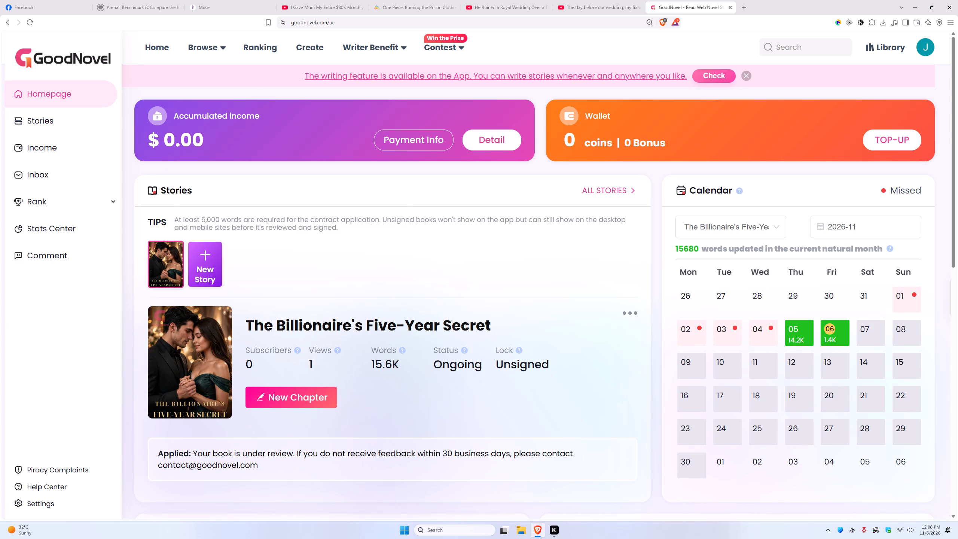
click(745, 77)
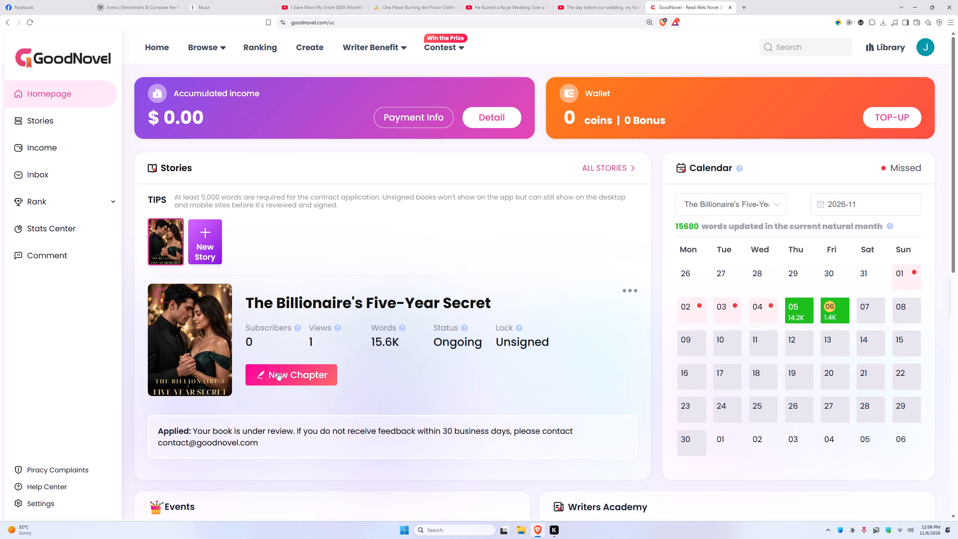
Check the Downloads folder in File Explorer for the novel's files and return to the GoodNovel homepage.
drag(390, 304, 394, 304)
drag(394, 304, 428, 302)
click(521, 530)
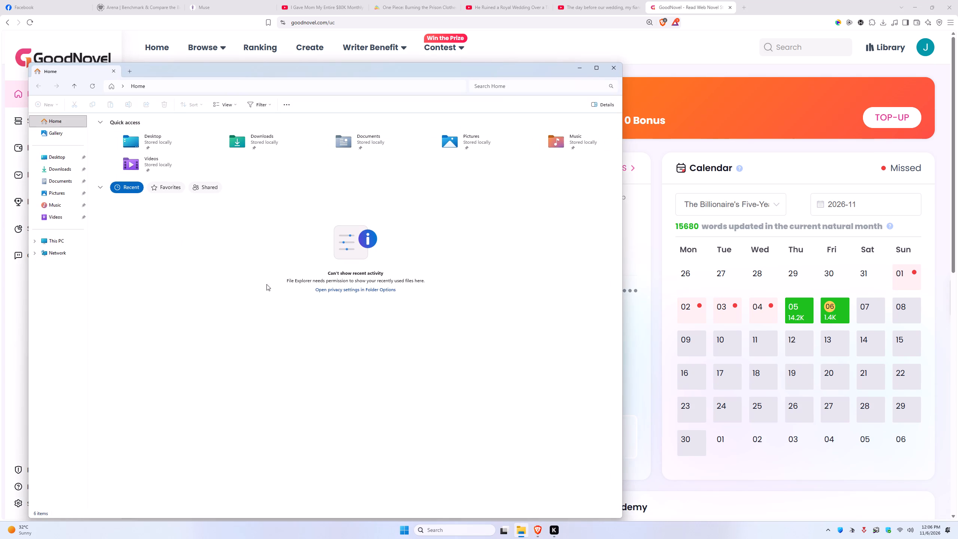
click(66, 168)
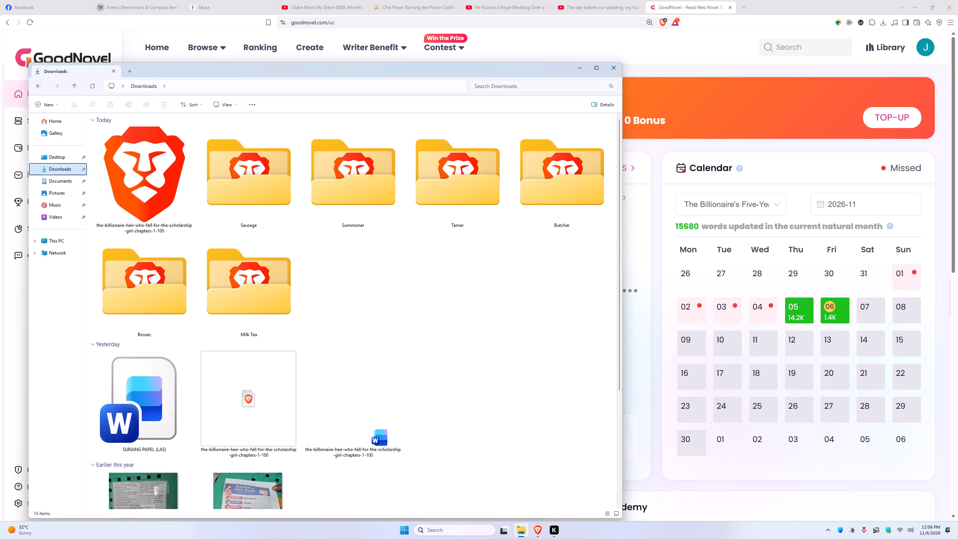
click(612, 70)
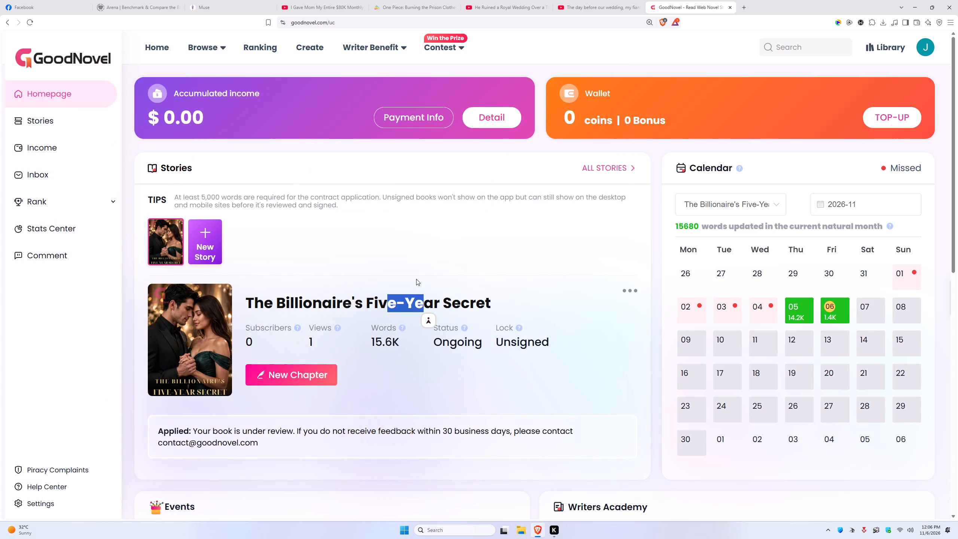
click(416, 279)
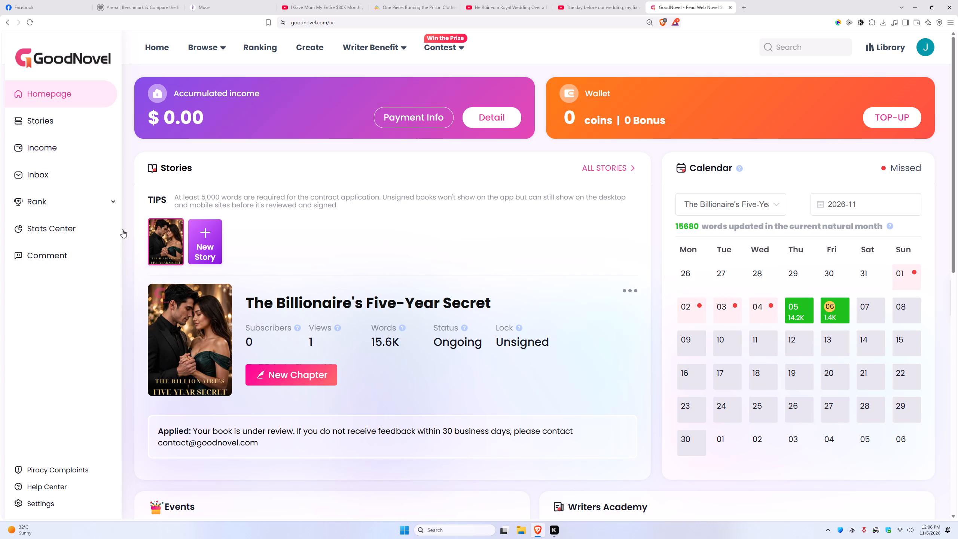
Examine the scheduled chapters of The Billionaire's Five-Year Secret in the chapter editor, check the system calendar, and return to the writer homepage.
click(295, 368)
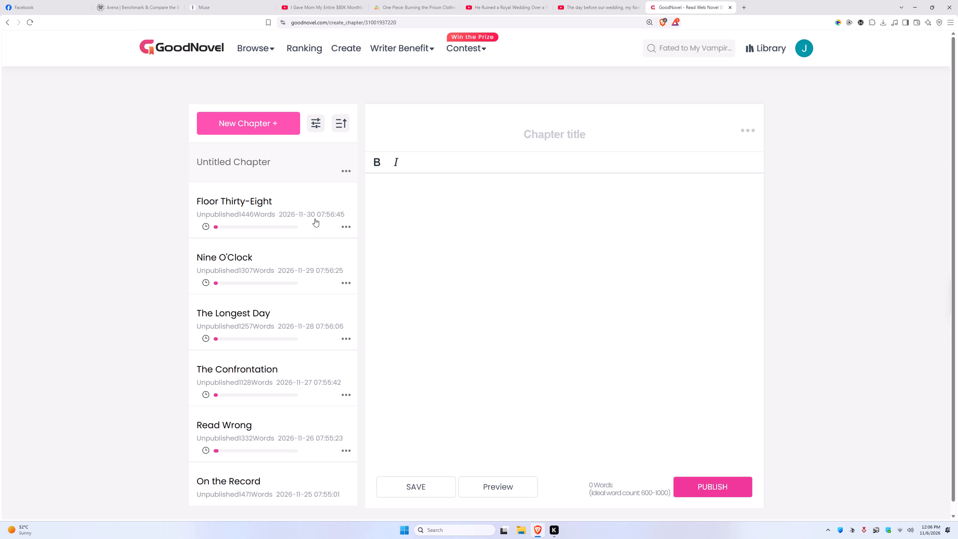
click(930, 524)
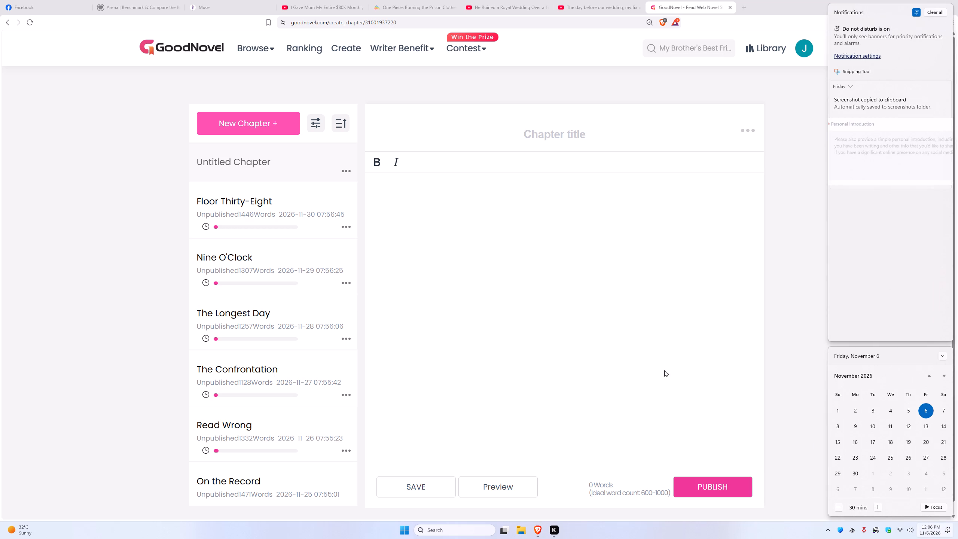
click(547, 329)
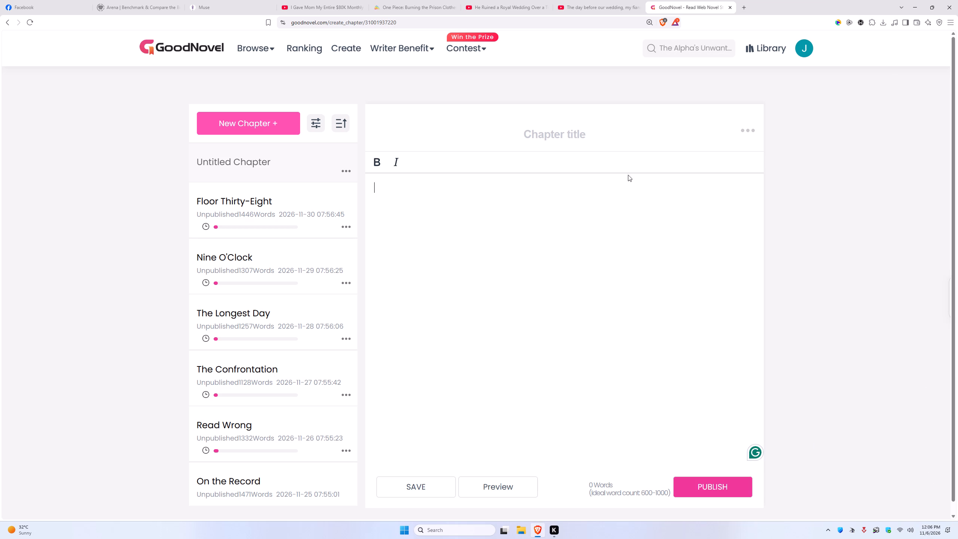
click(9, 22)
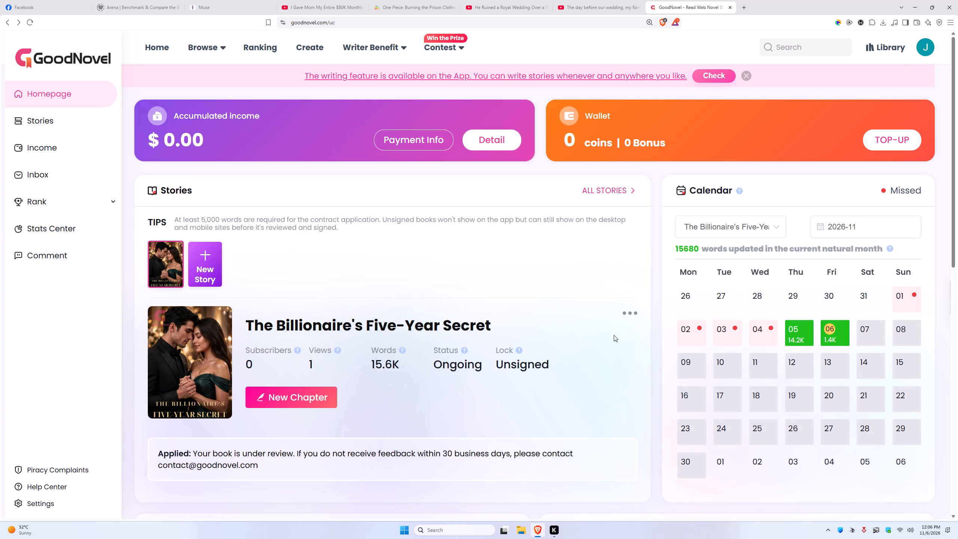
Open the public book page of The Billionaire's Five-Year Secret and view its chapter catalog.
scroll(605, 336, down, 3)
click(195, 262)
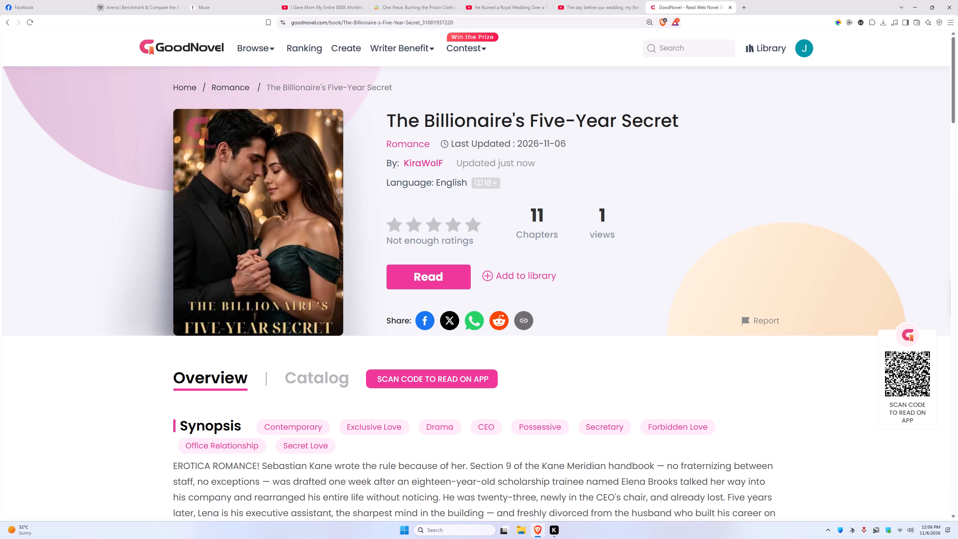
click(302, 383)
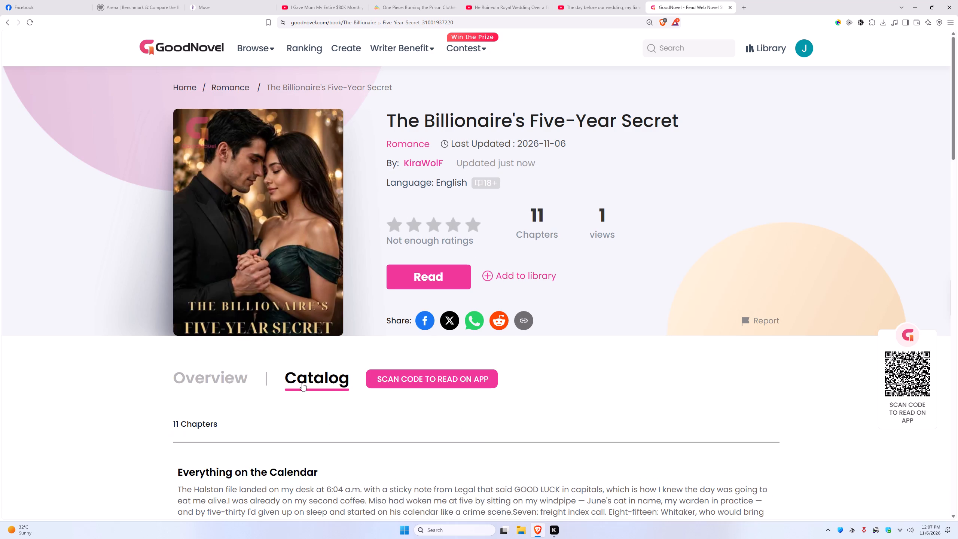
Look over the chapter catalog of The Billionaire's Five-Year Secret and try to give the book a five-star rating.
scroll(462, 381, down, 5)
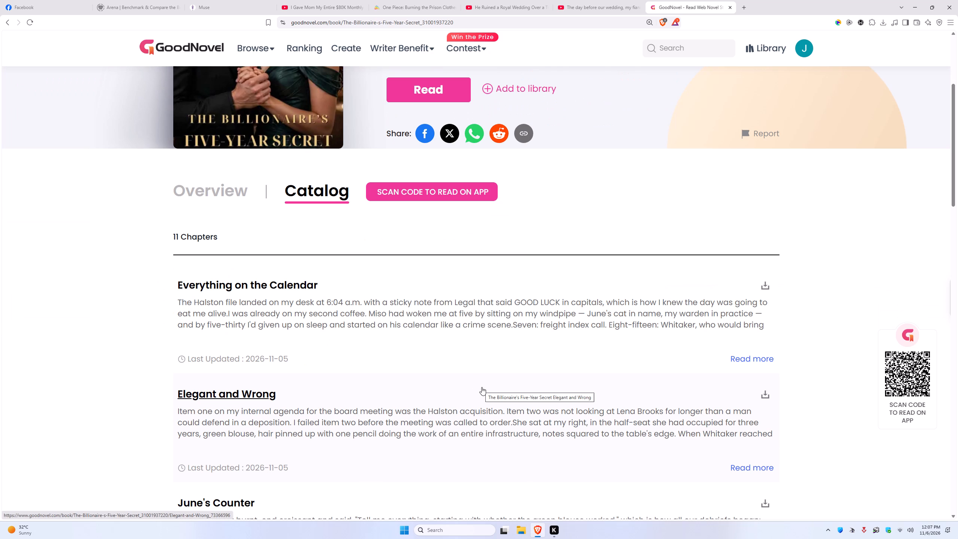
scroll(482, 387, up, 5)
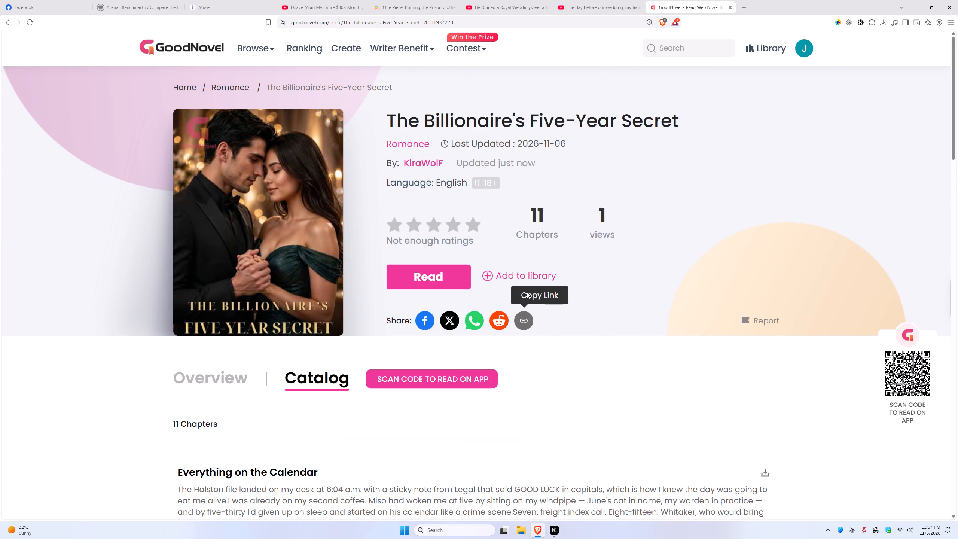
click(475, 225)
Open the bookmarked NovelSnack, My Stories, Letterlux and AlphaNovel contract pages, each in its own background tab.
click(746, 7)
middle_click(347, 37)
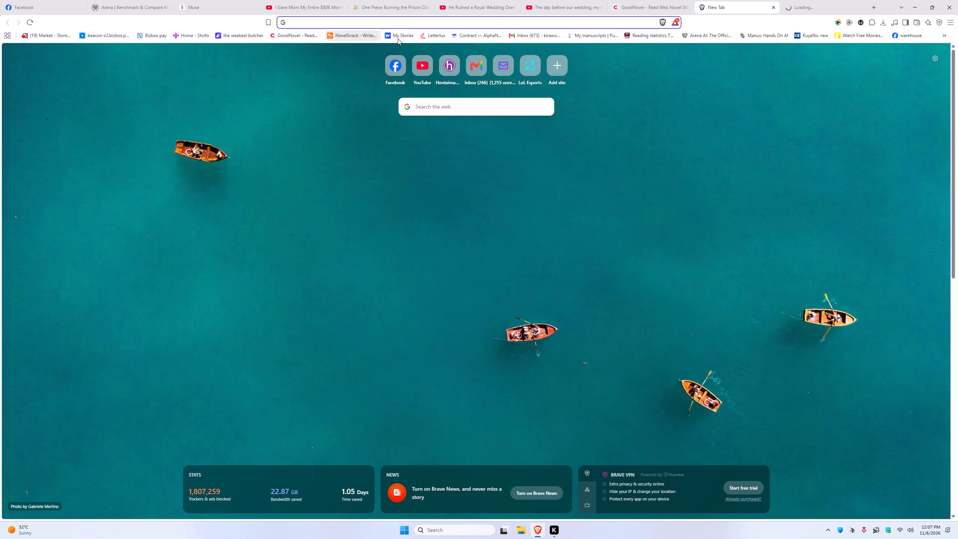
middle_click(398, 39)
middle_click(434, 36)
middle_click(471, 36)
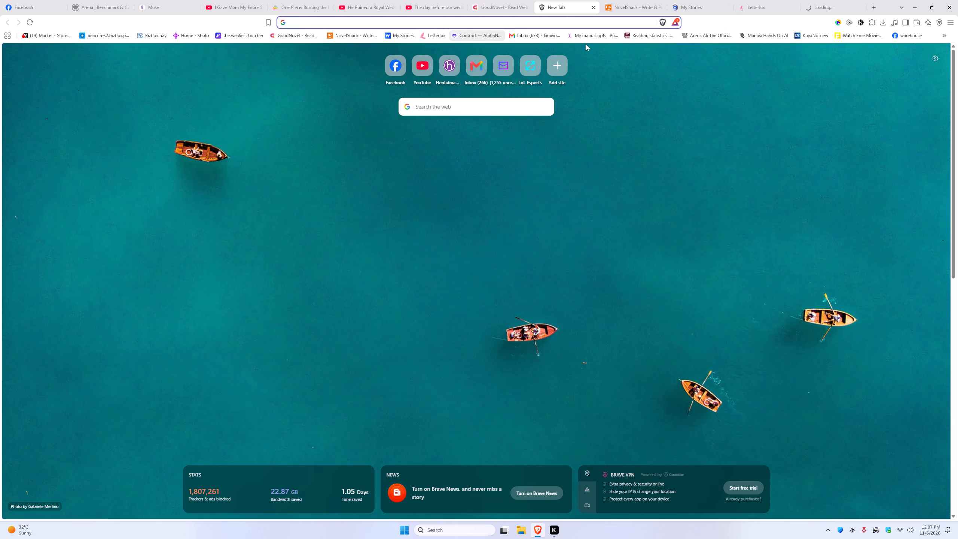
Switch to NovelSnack, close the blank tab and the GoodNovel book page, and open the My Stories list.
click(610, 0)
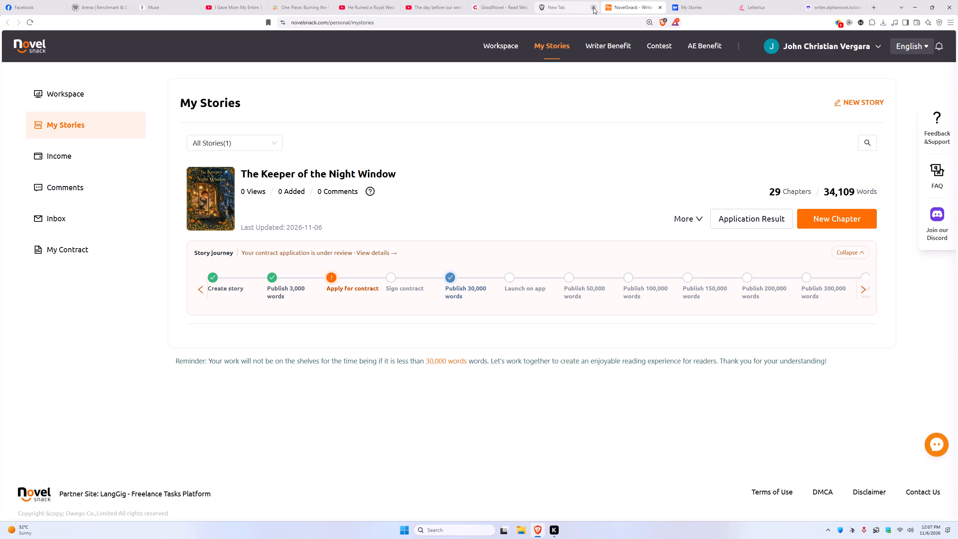
click(593, 7)
click(527, 9)
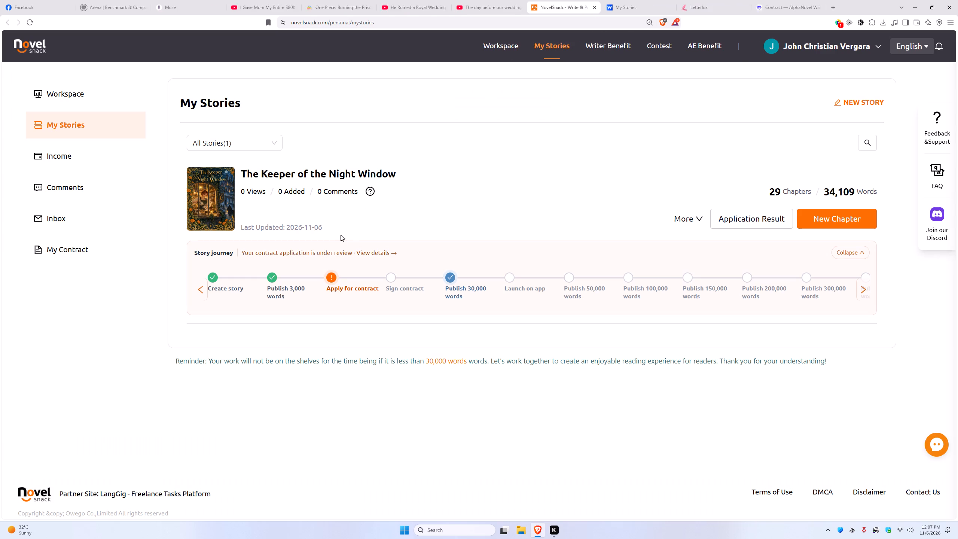
click(120, 126)
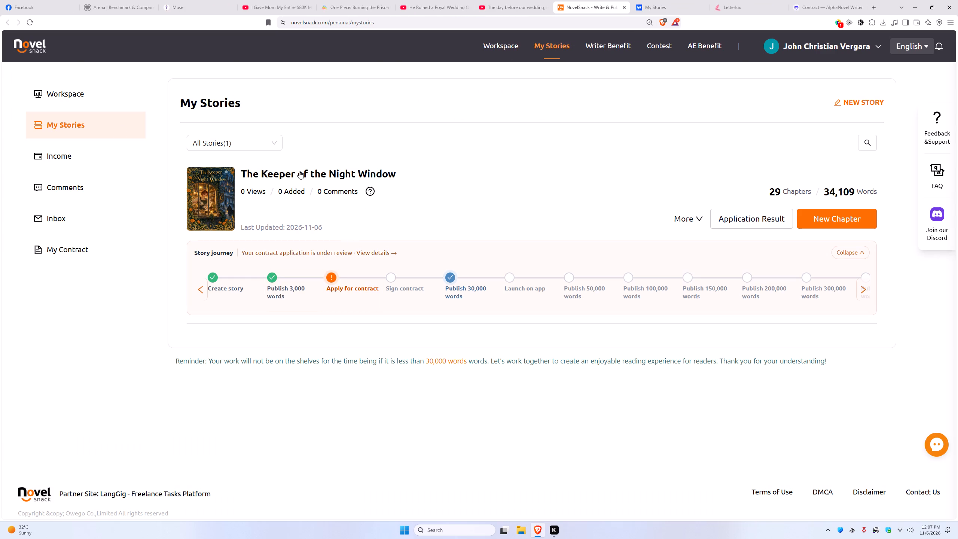